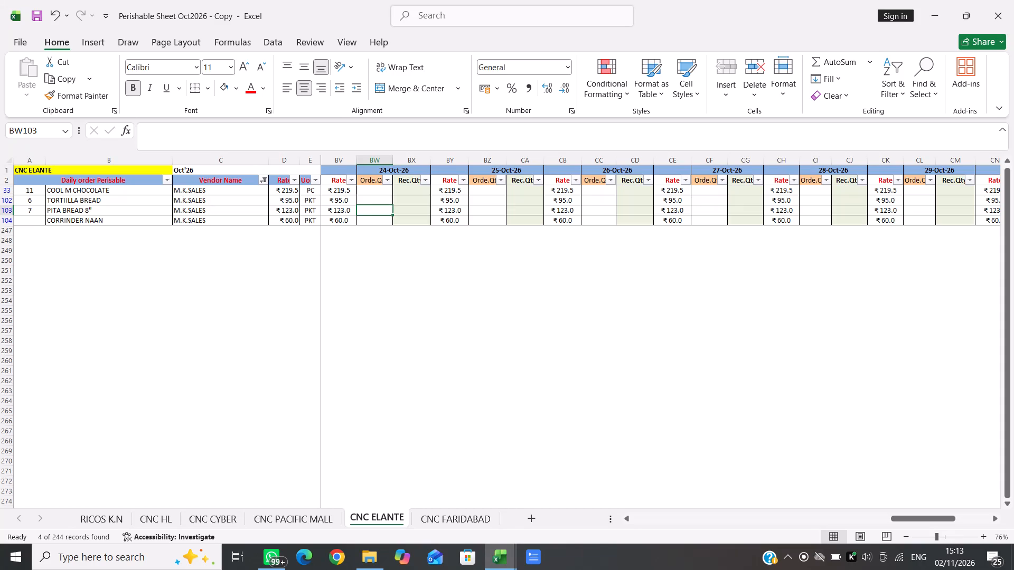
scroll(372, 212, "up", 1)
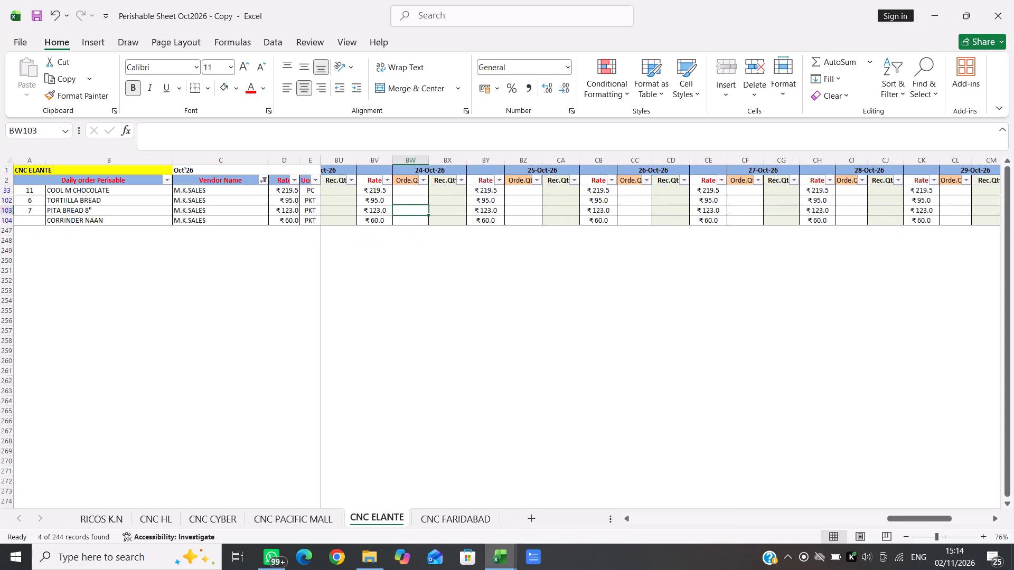
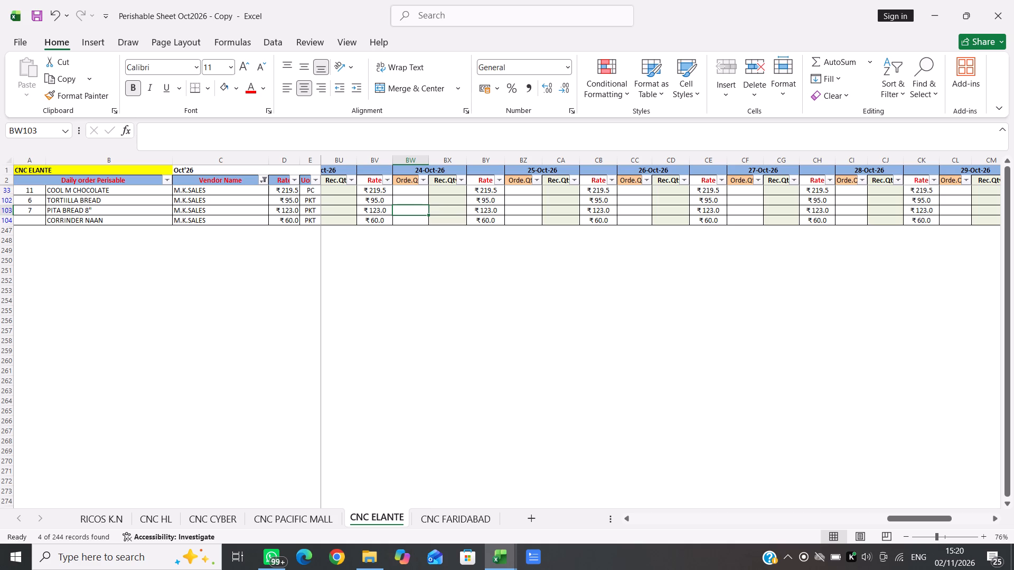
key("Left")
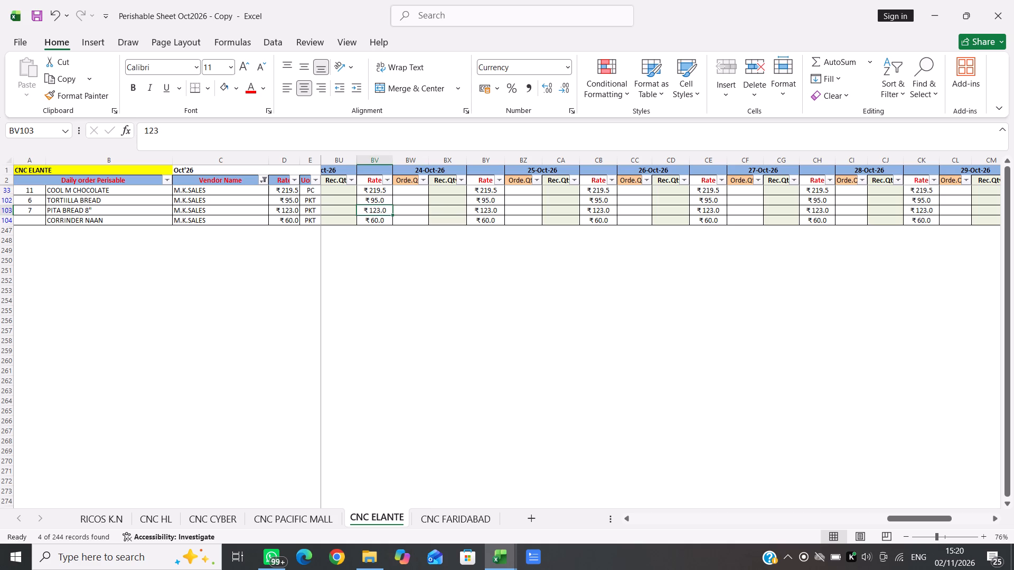
Set the PITA BREAD 8" rate for 24-Oct-26 to the formula =123*1.05.
type("12")
key("BackSpace")
key("BackSpace")
key("BackSpace")
key("BackSpace")
key("equal")
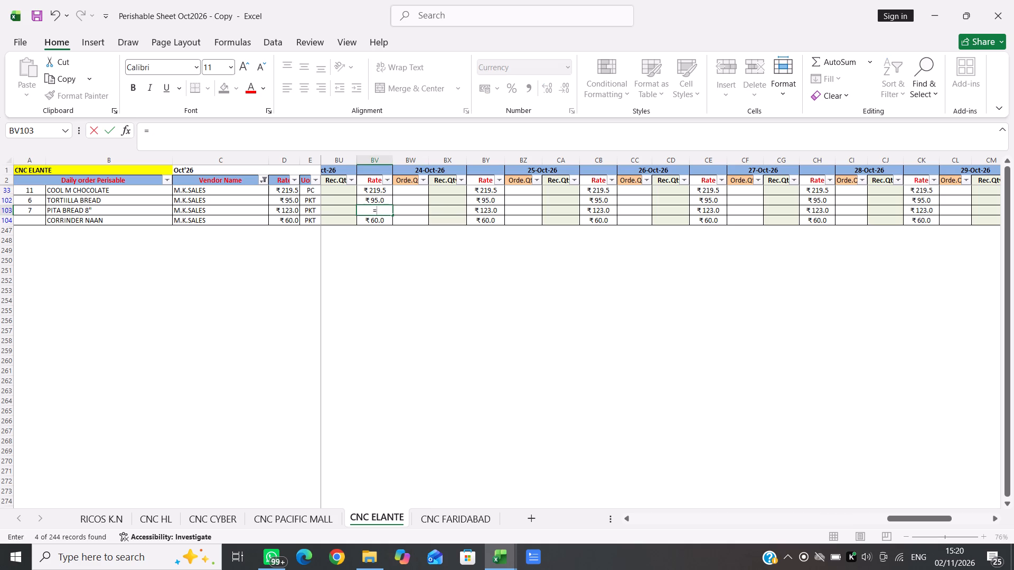
type("123.")
key("BackSpace")
type("*1.05")
key("Return")
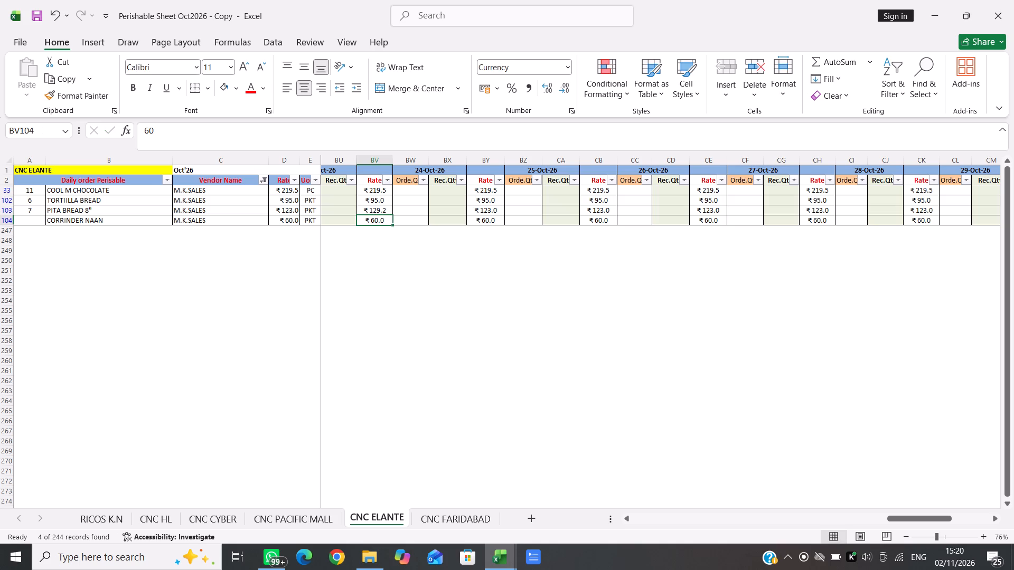
Enter 16 as both the ordered and received quantity of PITA BREAD 8" for 24-Oct-26.
left_click(403, 208)
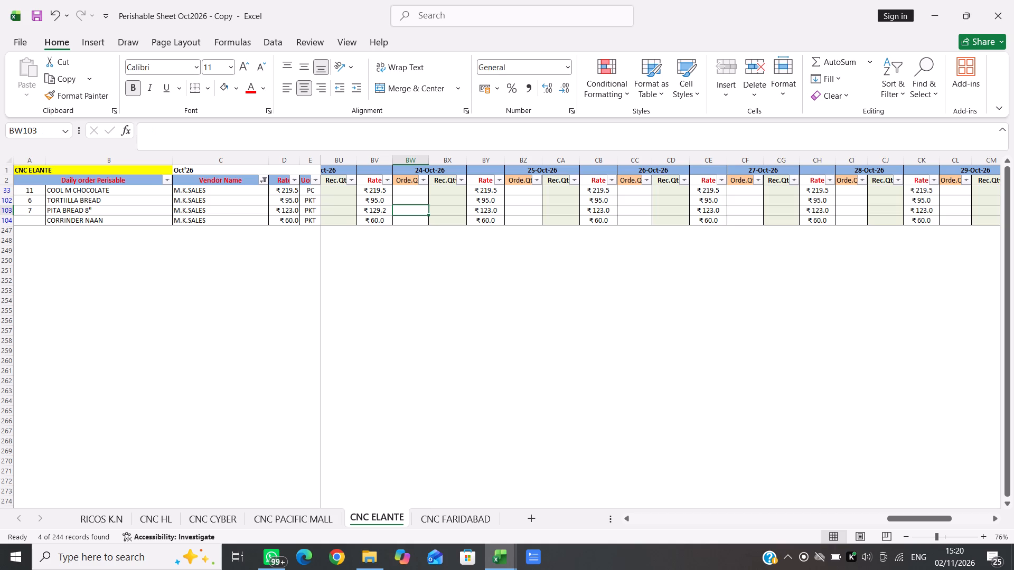
type("16")
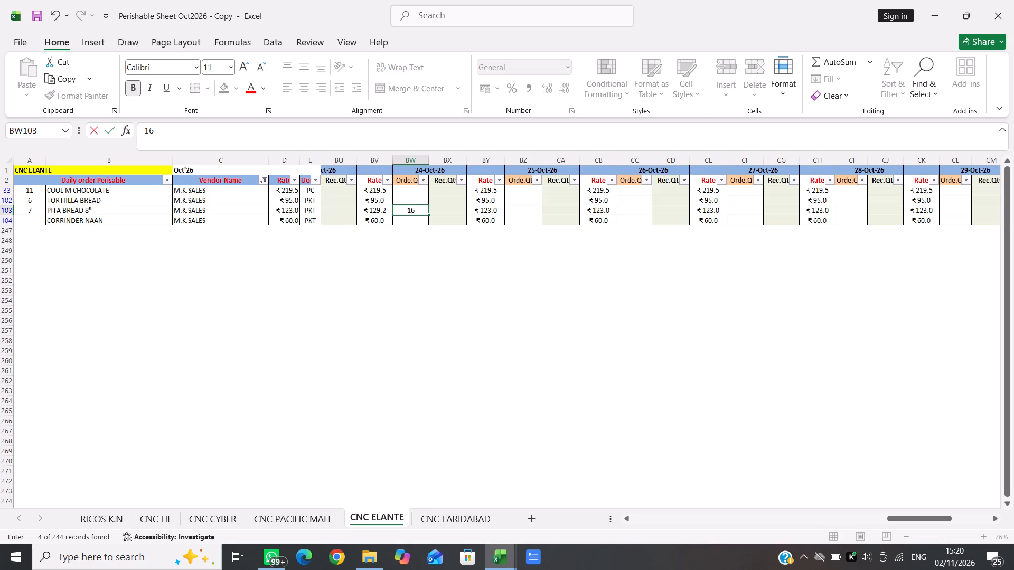
key("Right")
type("16")
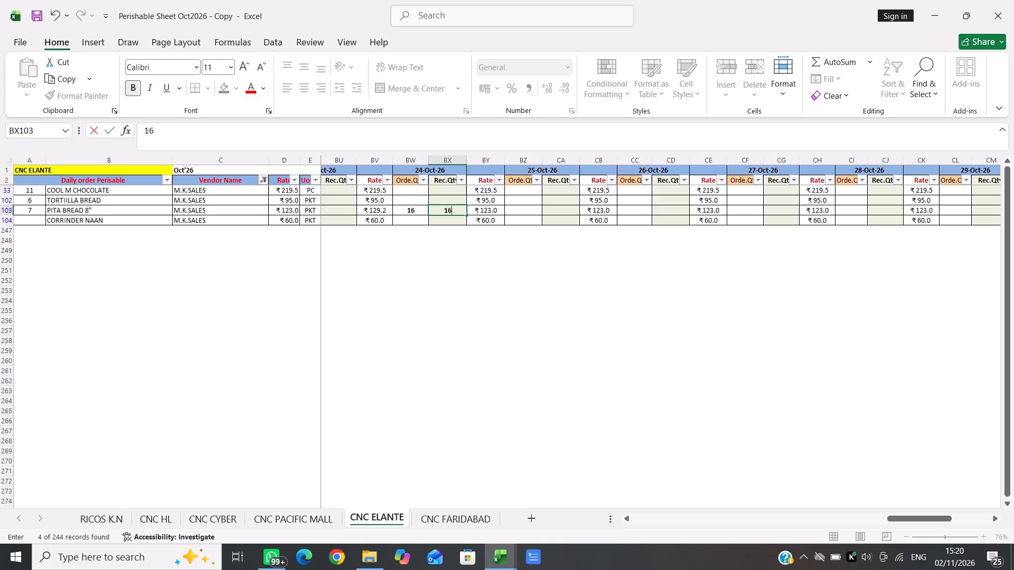
Insert a new row between PITA BREAD 8" and CORRINDER NAAN and enter ROLL SHEET as its item name.
scroll(403, 208, "up", 1)
left_click(253, 221)
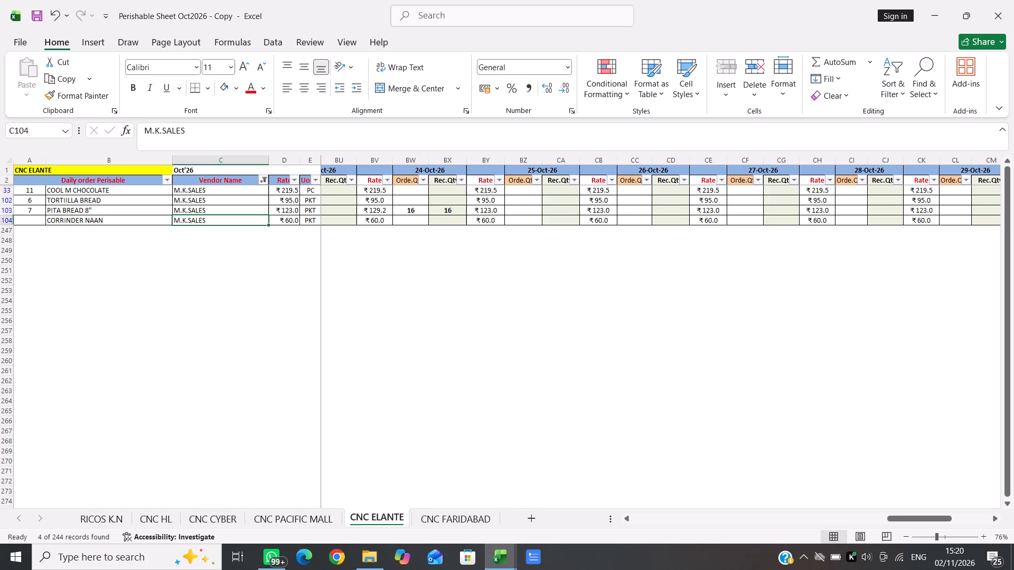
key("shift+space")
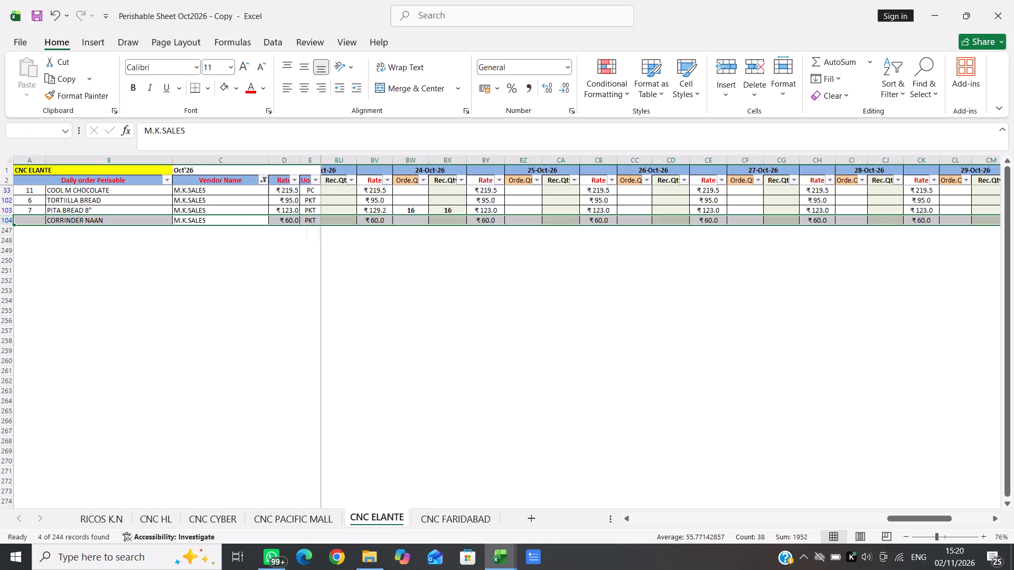
key("ctrl+shift+equal")
left_click(92, 221)
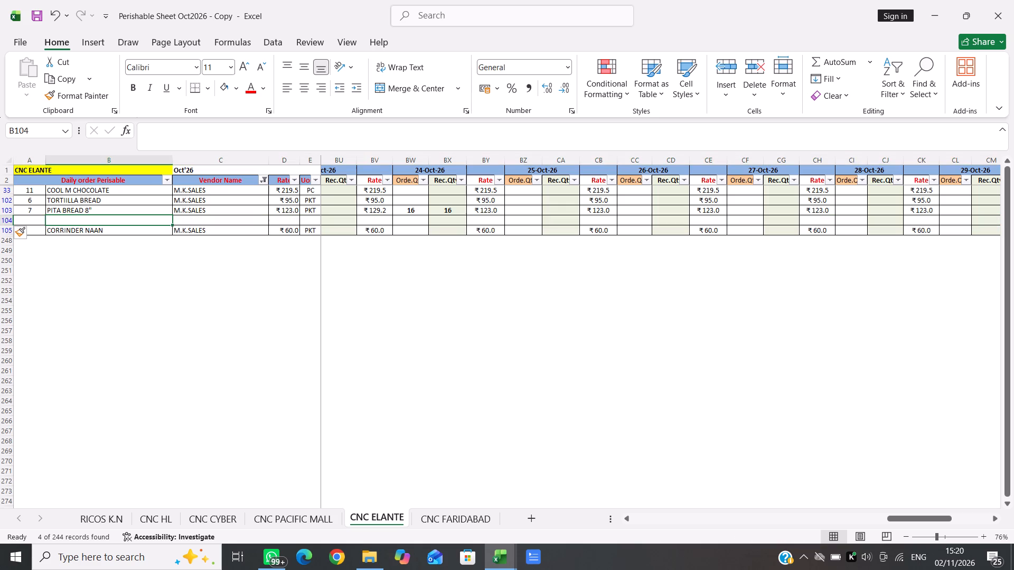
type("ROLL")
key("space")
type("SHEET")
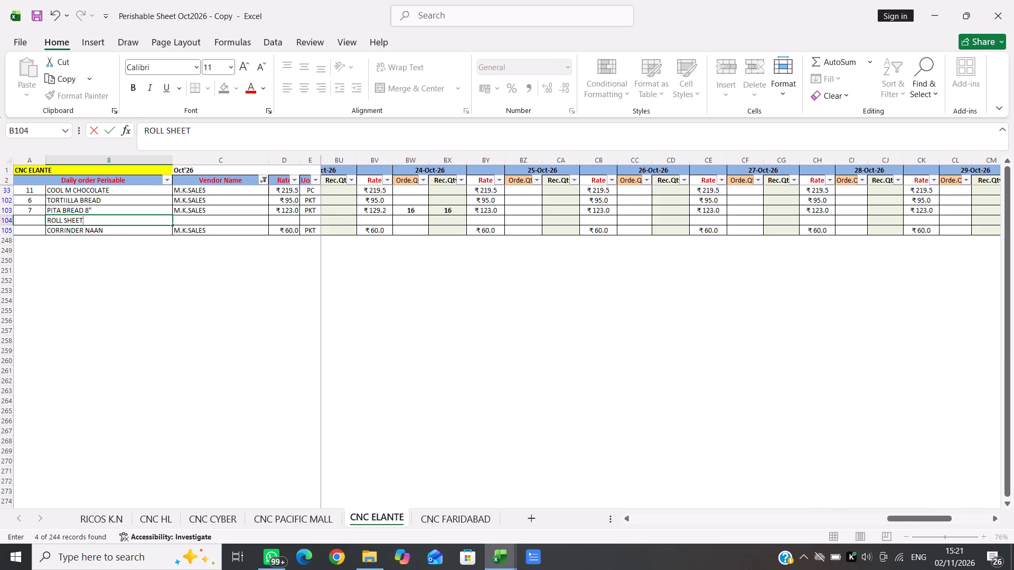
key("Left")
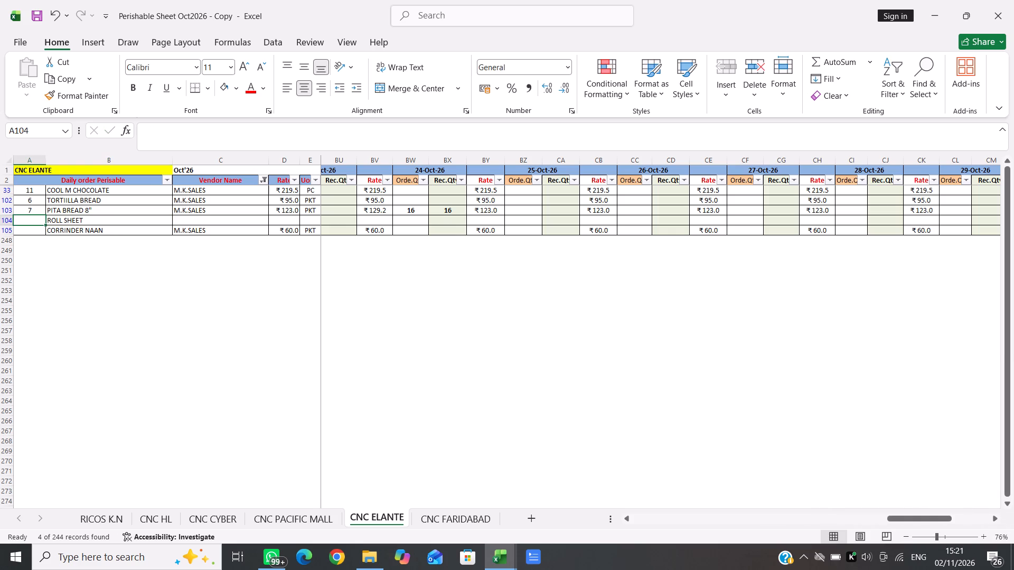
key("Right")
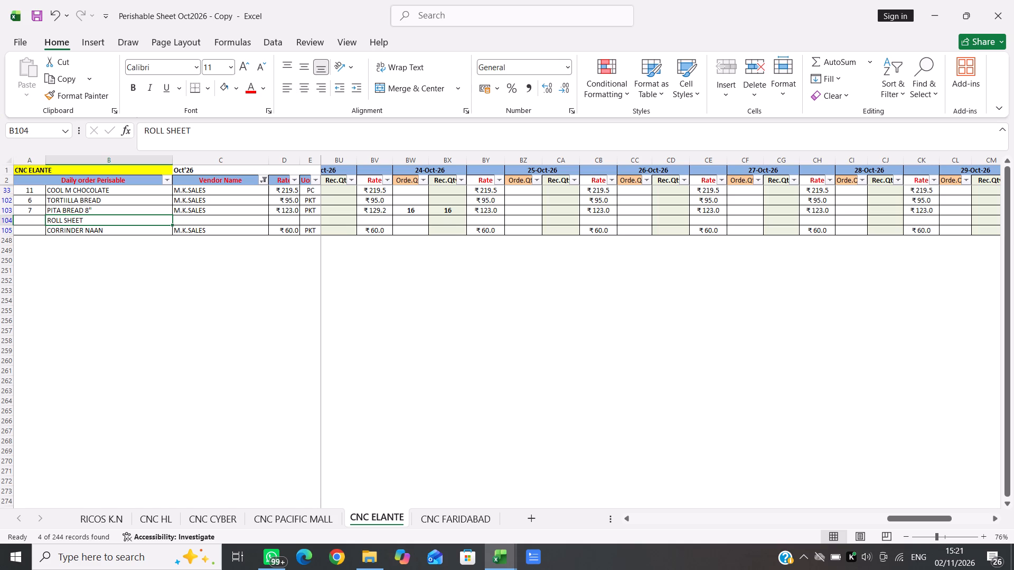
Copy the vendor name M.K.SALES from the PITA BREAD 8" row into the ROLL SHEET row.
left_click(195, 212)
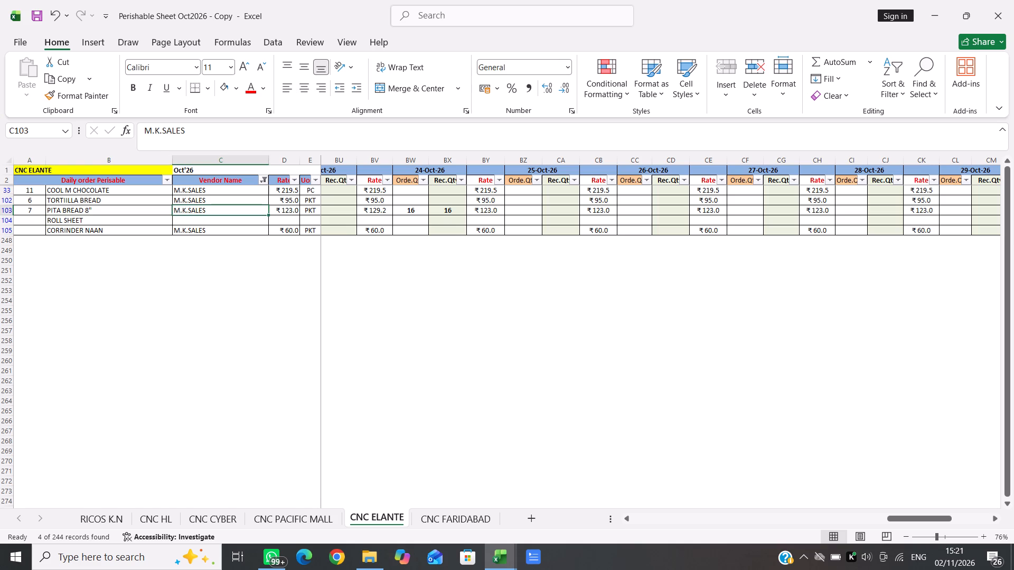
key("ctrl+c")
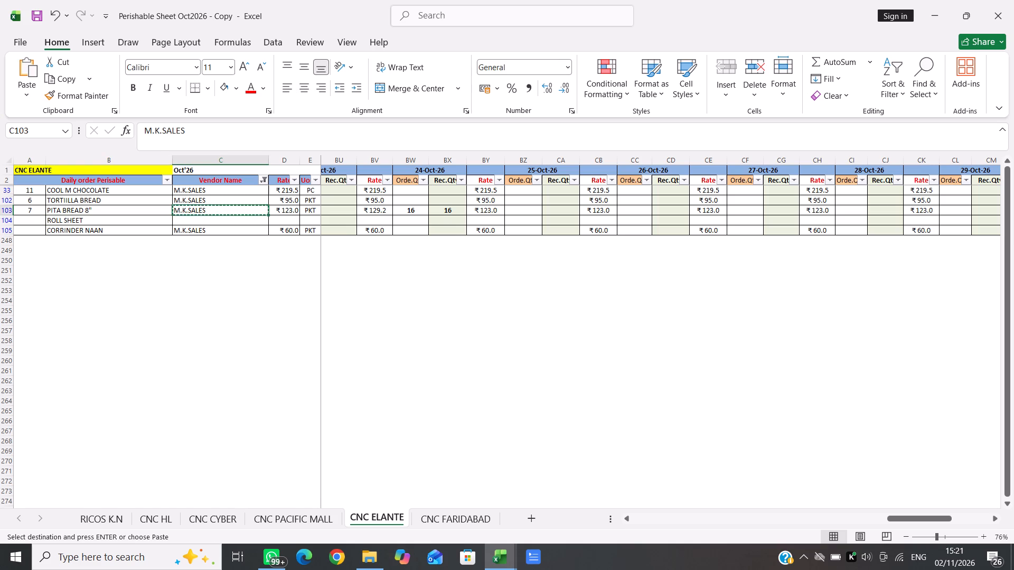
key("Return")
key("ctrl+c")
key("Down")
key("Return")
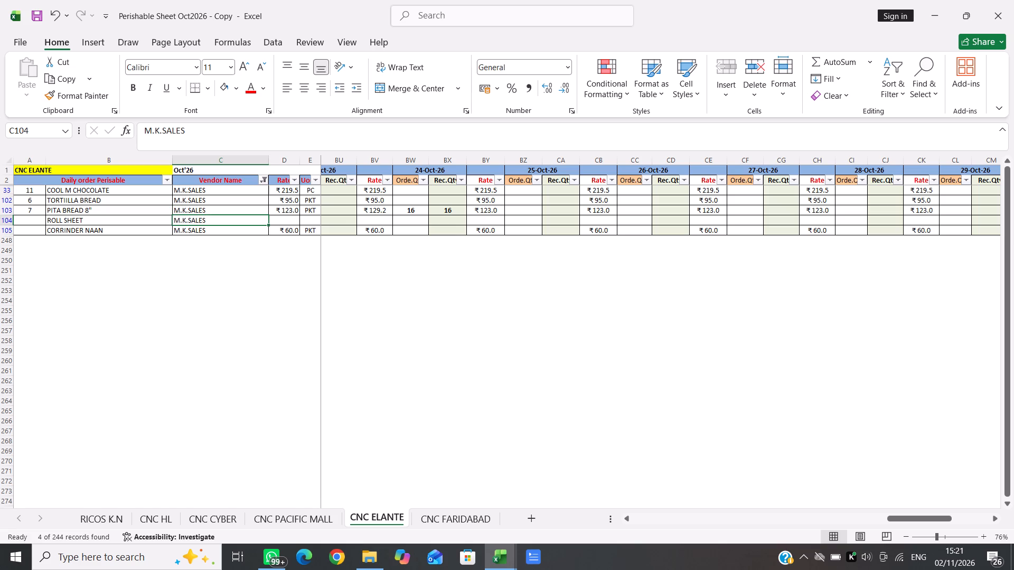
Give the ROLL SHEET item a base rate of =190*1.05 and the unit PKT.
left_click(289, 221)
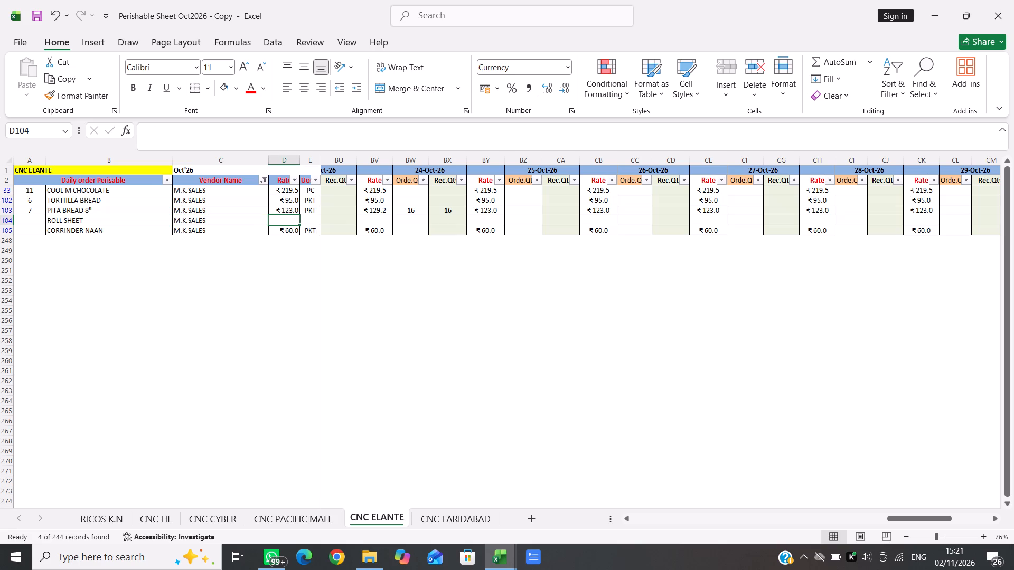
key("1")
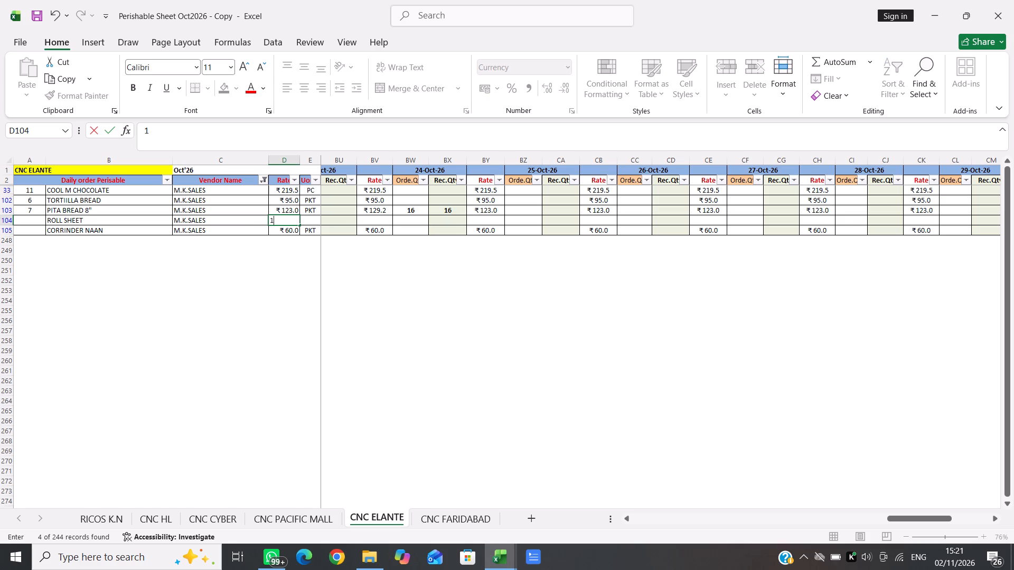
key("BackSpace")
type("=190")
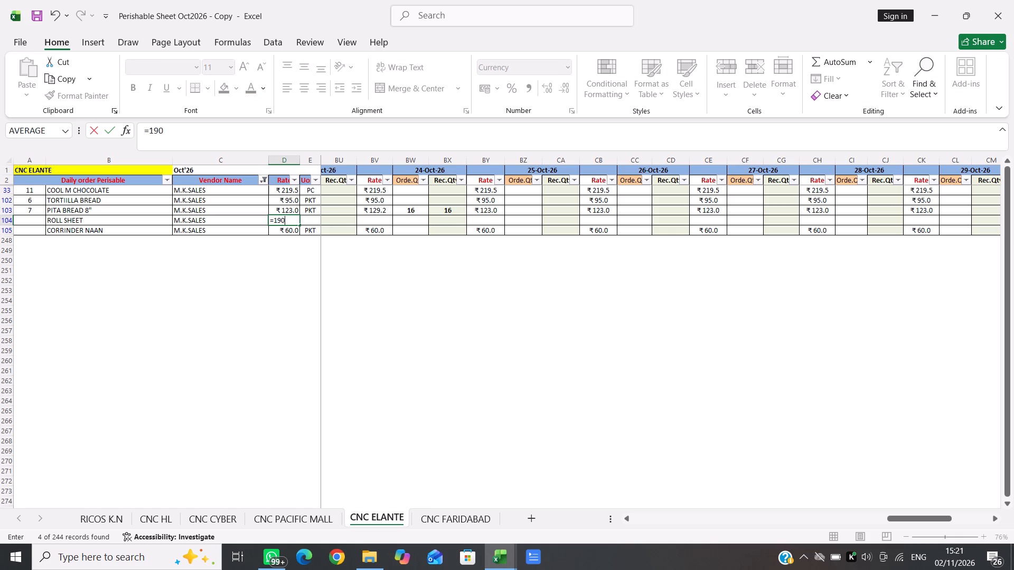
key("asterisk")
type("1.05")
key("Return")
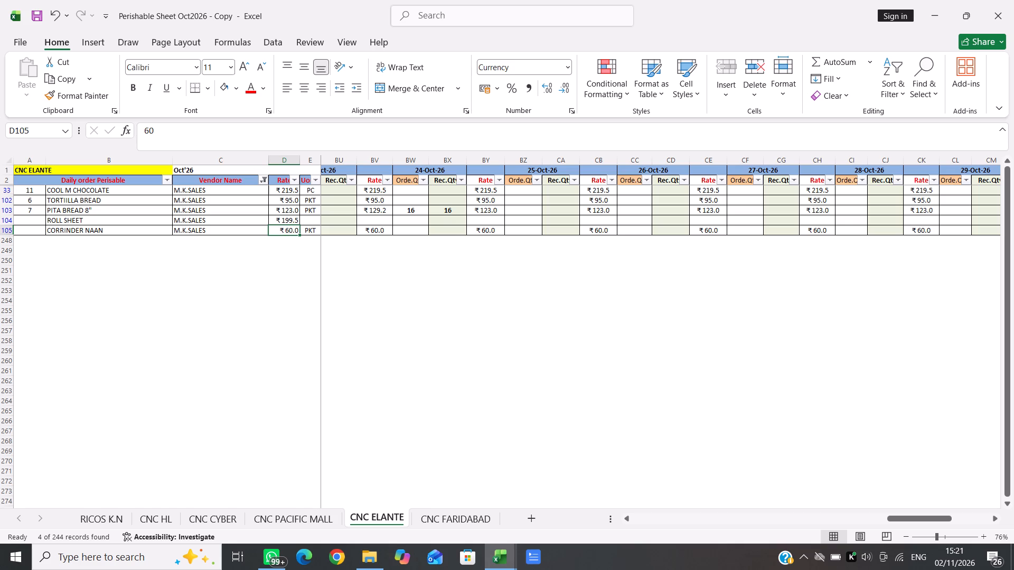
left_click(312, 220)
type("PK")
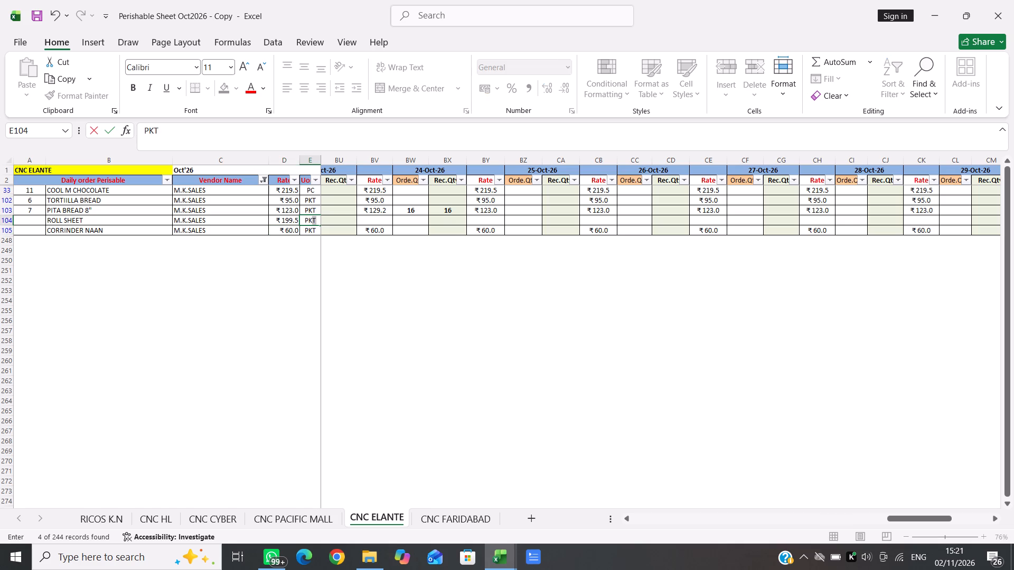
key("t")
Fill the 24-Oct-26 entries for ROLL SHEET with rate 199.5, ordered quantity 1 and received quantity 1.
left_click(378, 223)
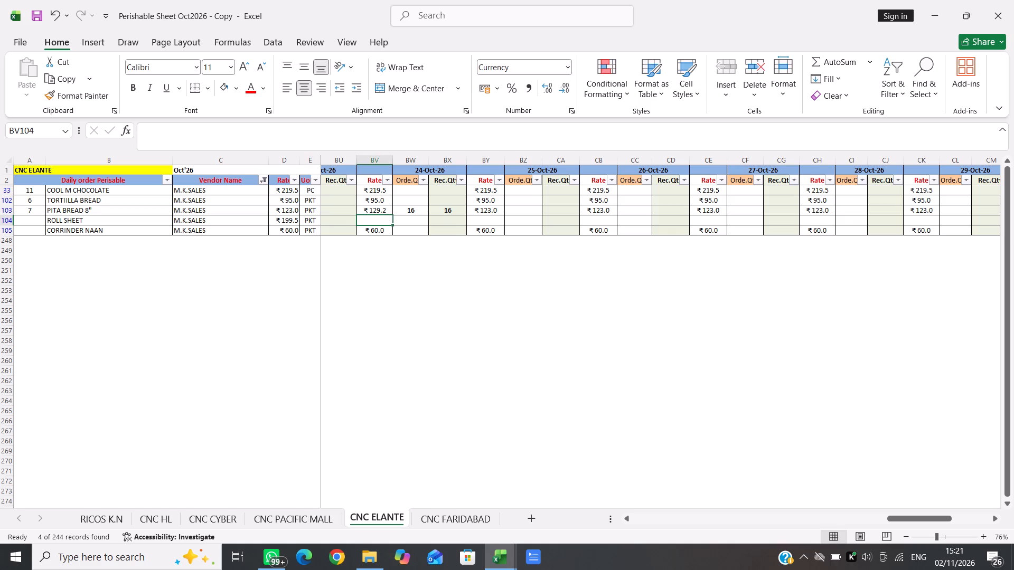
key("1")
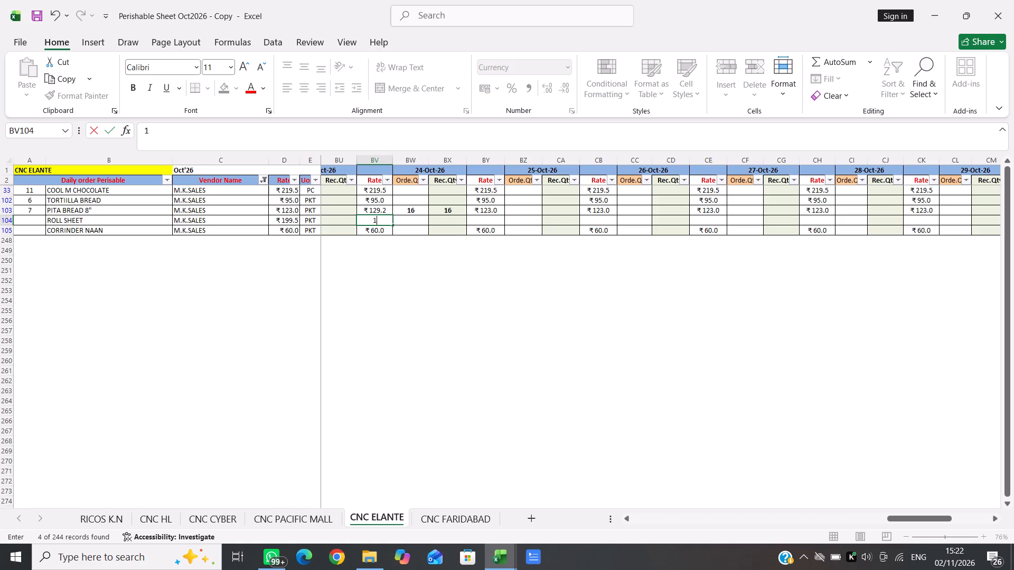
key("9")
key("9")
key("period")
key("5")
left_click(409, 220)
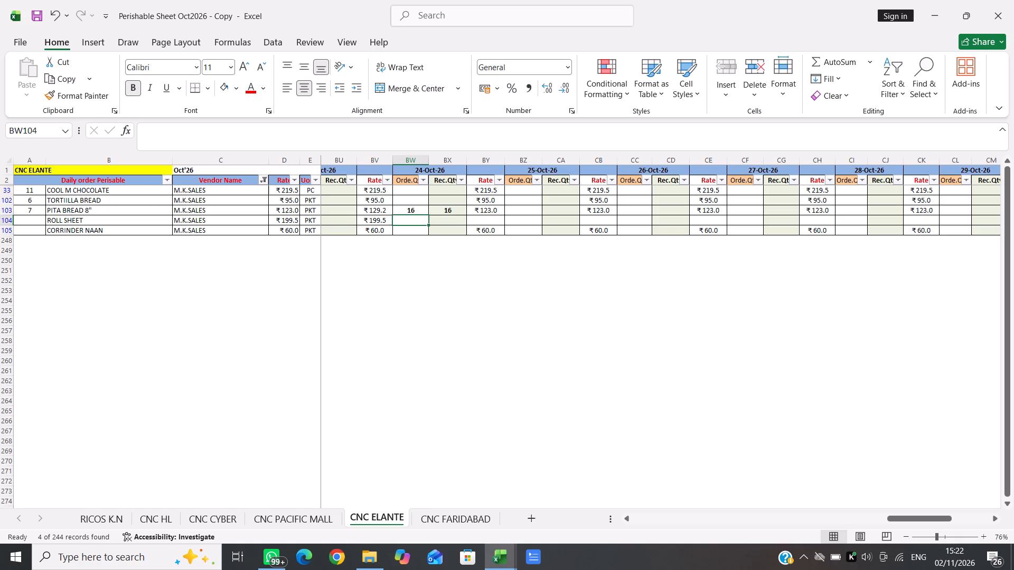
key("1")
key("Right")
key("1")
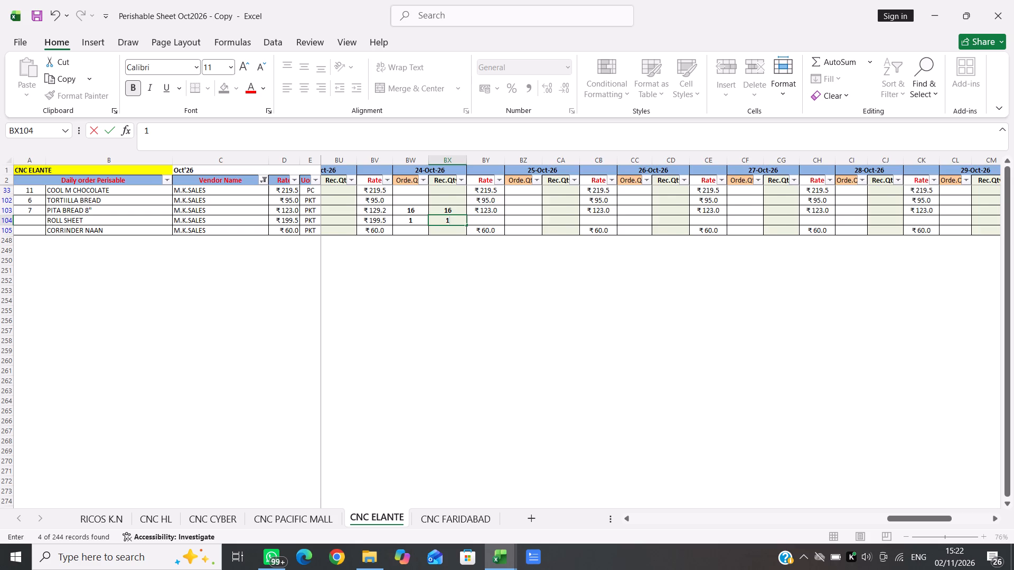
Fill the 21-Oct-26 entries for PITA BREAD 8" with rate 129.2, ordered quantity 16 and received quantity 16.
scroll(409, 220, "right", 4)
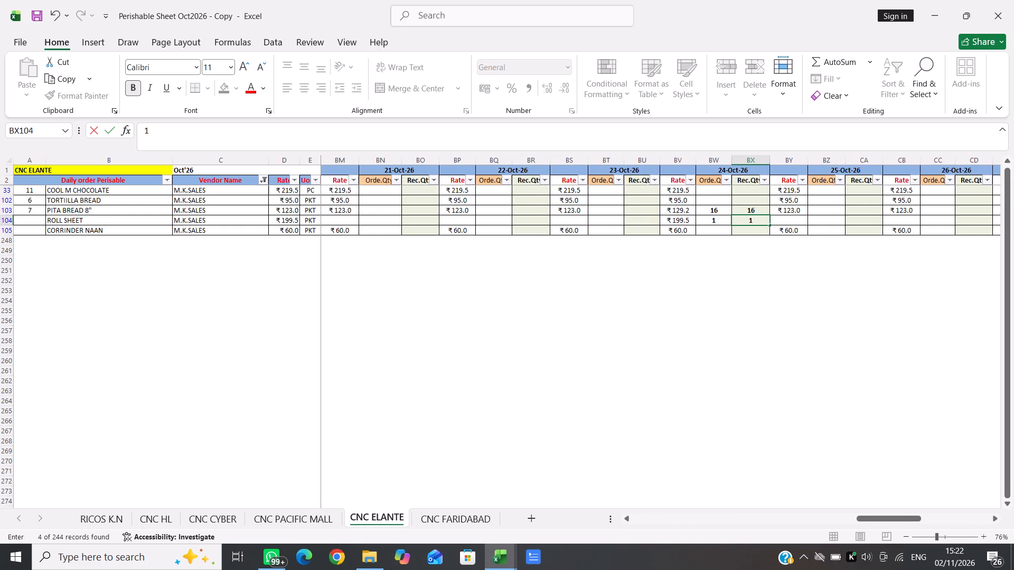
left_click(377, 204)
key("Down")
key("Down")
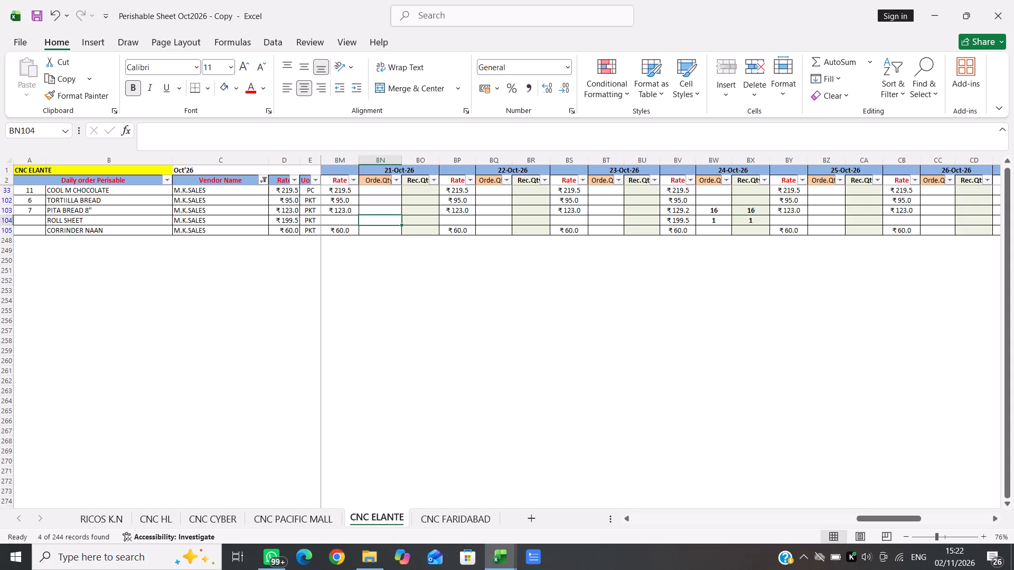
key("Up")
key("Left")
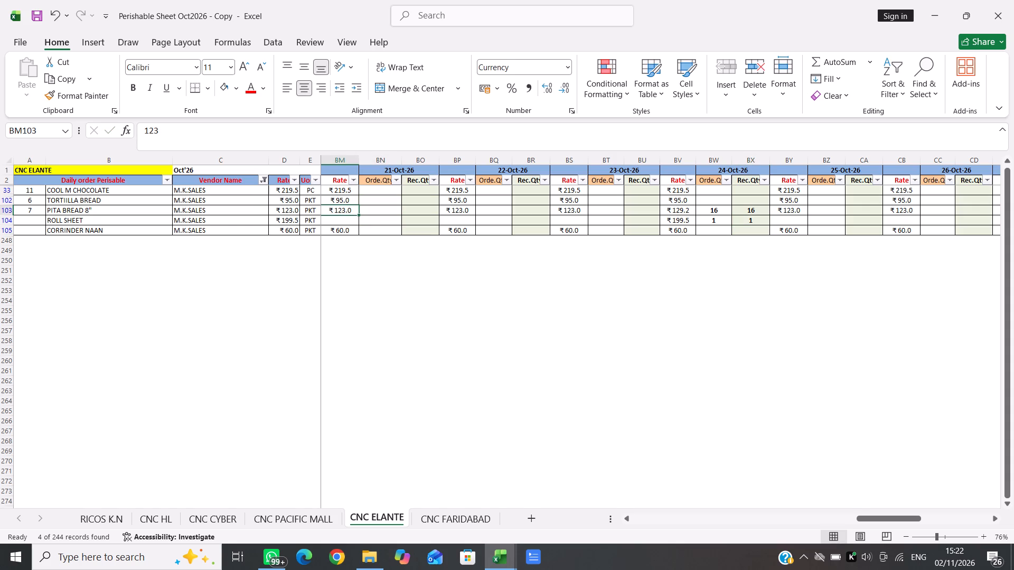
key("1")
type("29")
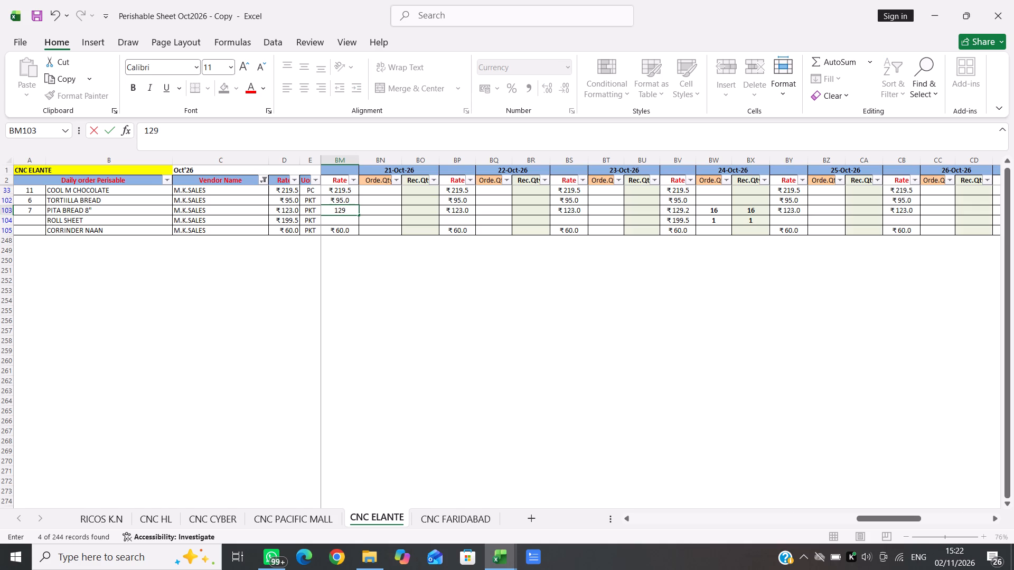
key("period")
key("2")
key("Right")
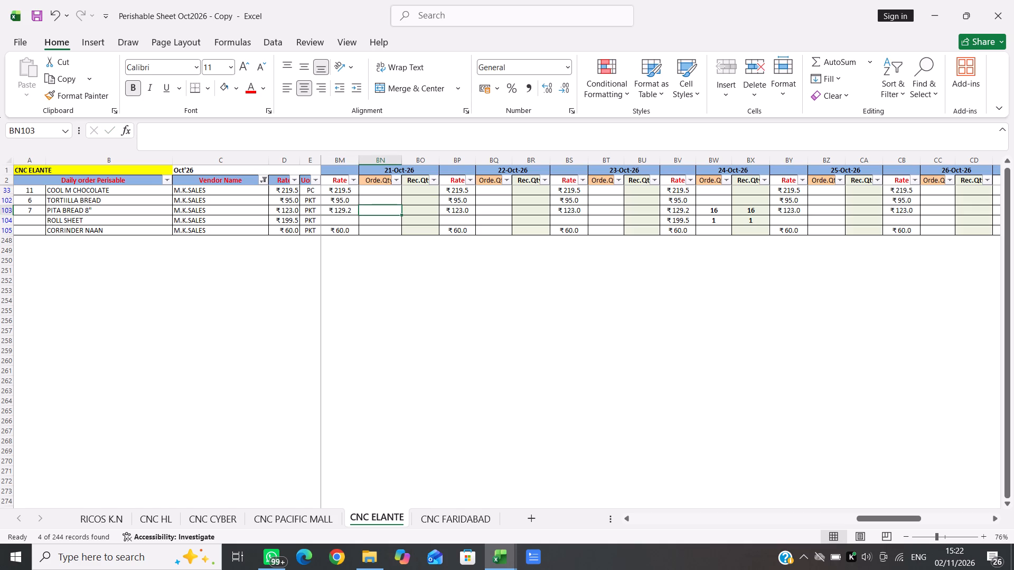
type("16")
key("Right")
type("16")
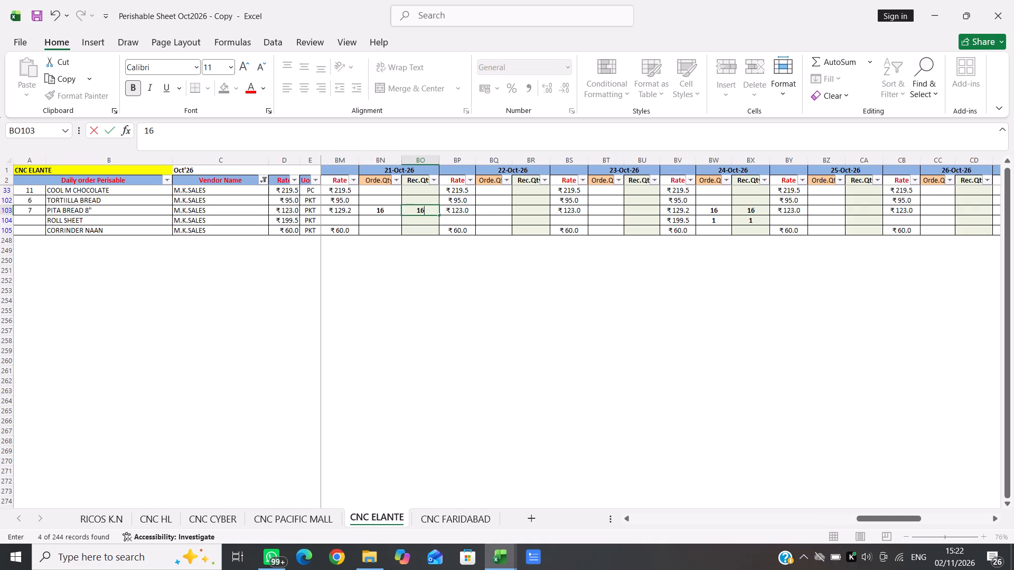
Fill the 21-Oct-26 entries for TORTIILLA BREAD with ordered quantity 12, received quantity 12 and the rate formula =95*1.05.
key("Up")
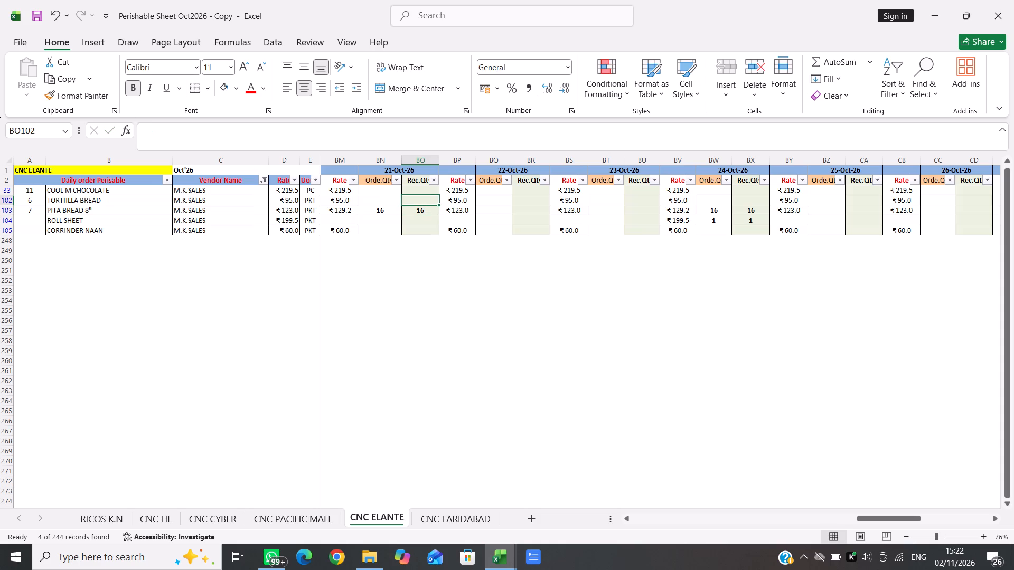
type("12")
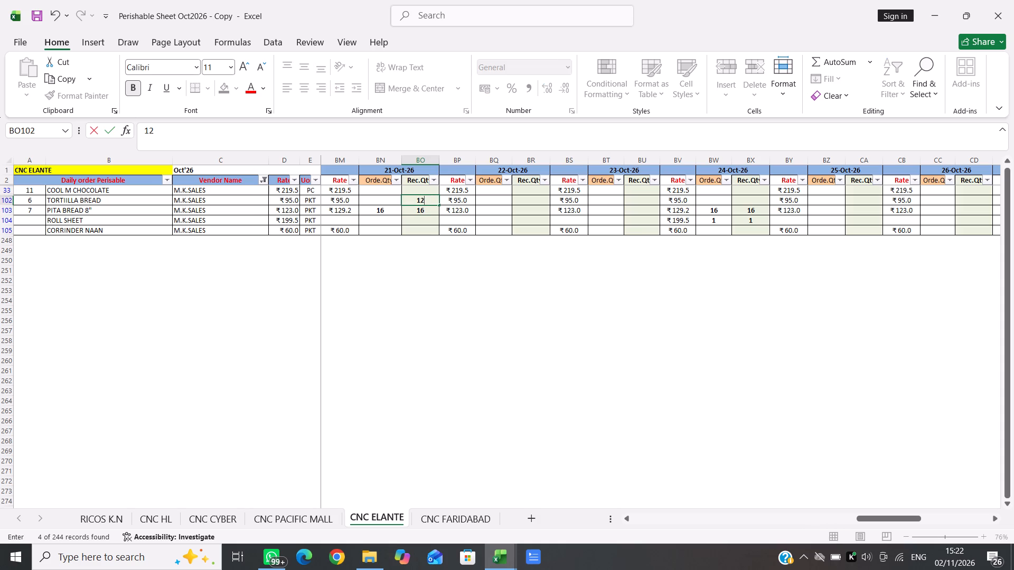
key("Left")
type("12")
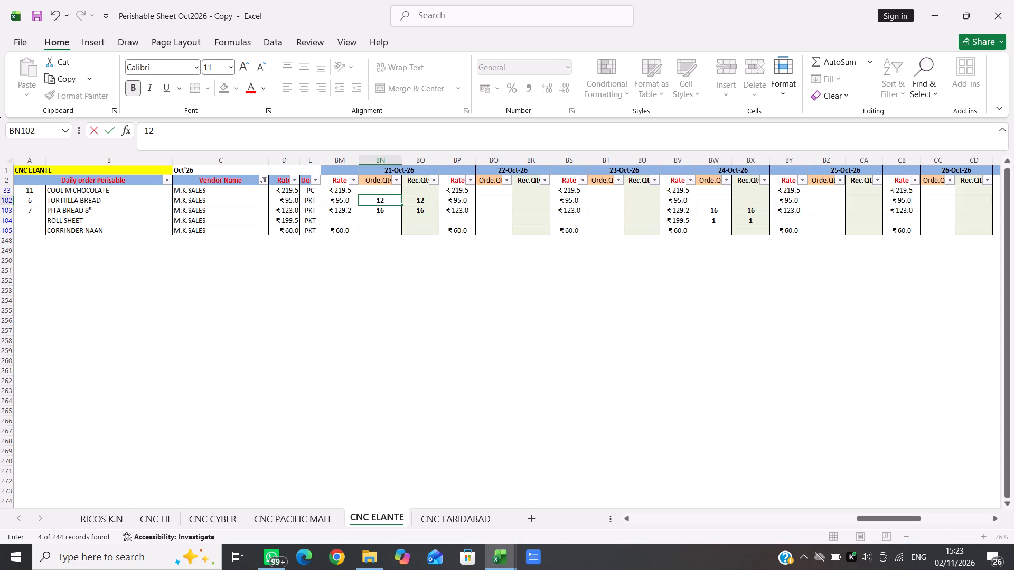
left_click(340, 198)
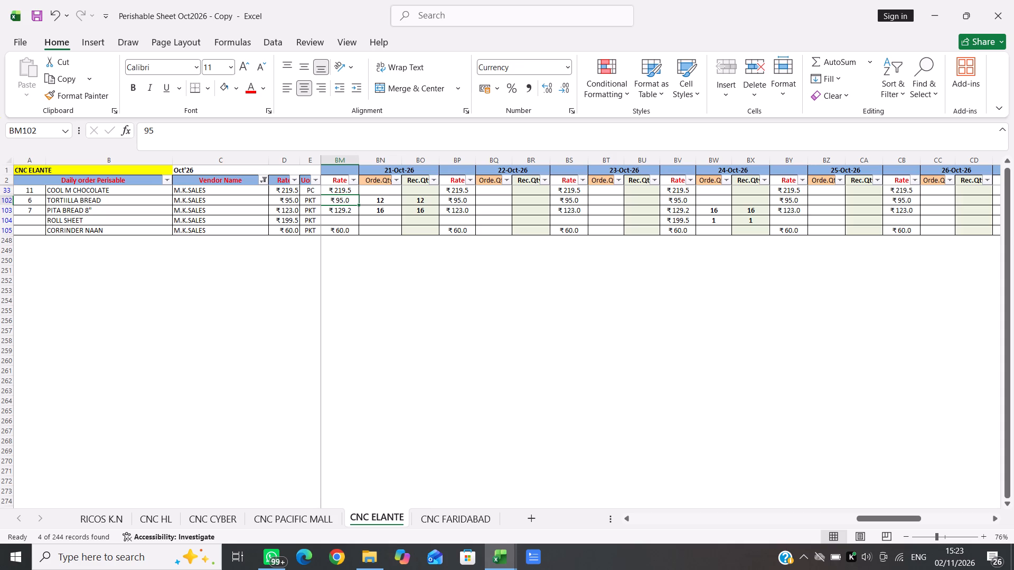
key("equal")
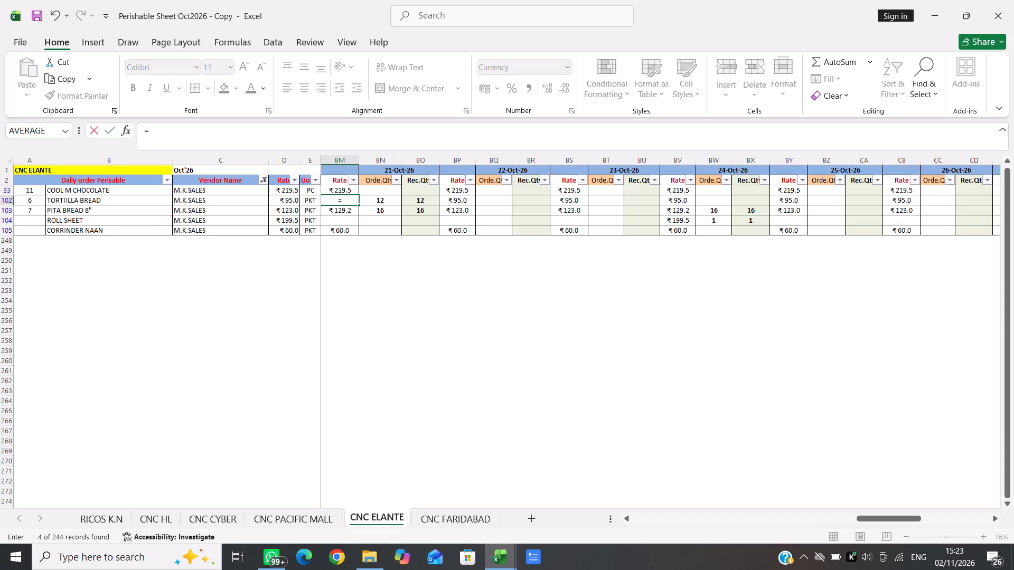
type("95")
key("asterisk")
type("1.05")
key("Return")
left_click(387, 200)
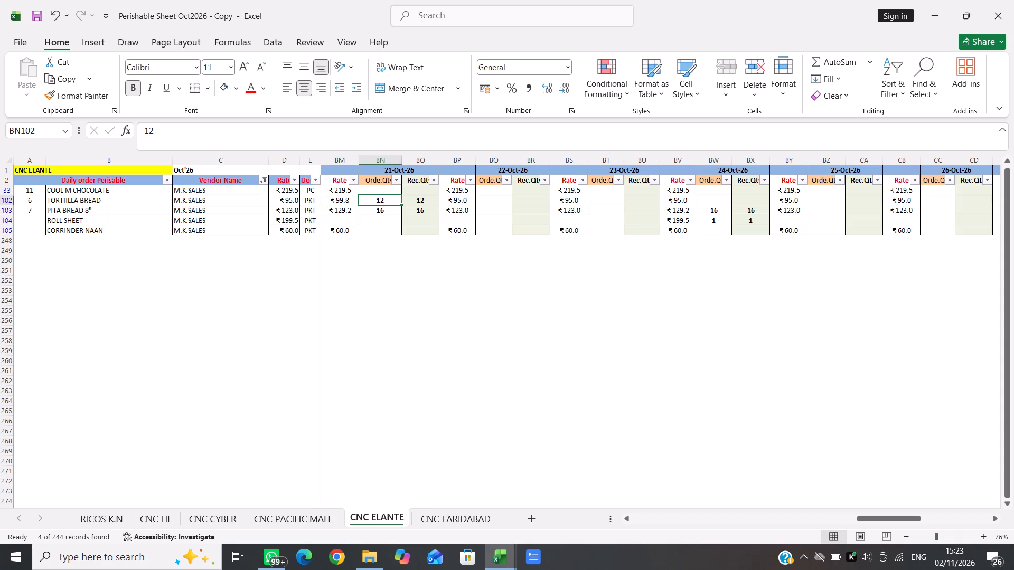
Fill the 17-Oct-26 entries for PITA BREAD 8" with ordered quantity 16, received quantity 16 and rate 129.2.
scroll(387, 200, "right", 1)
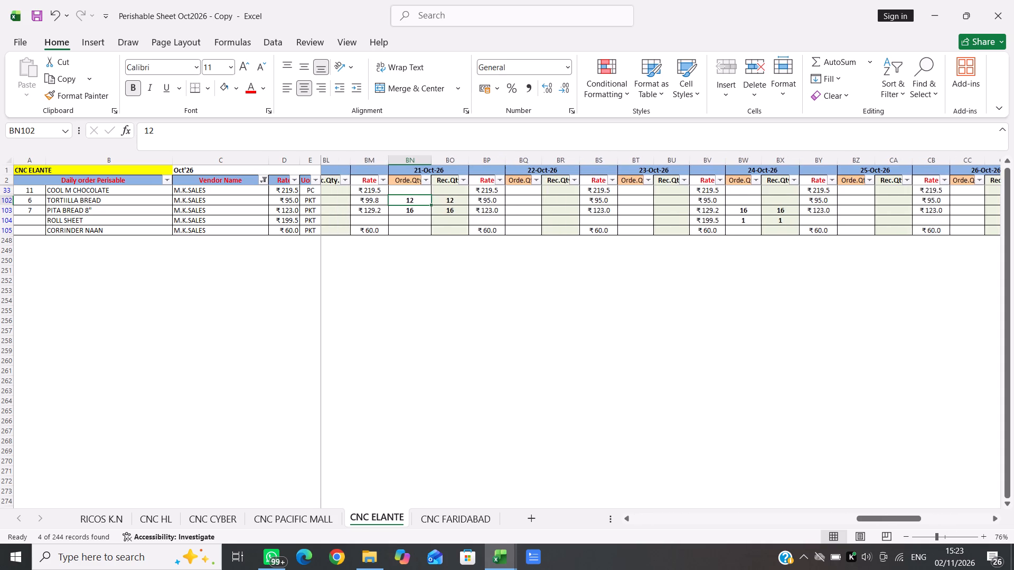
scroll(387, 200, "right", 4)
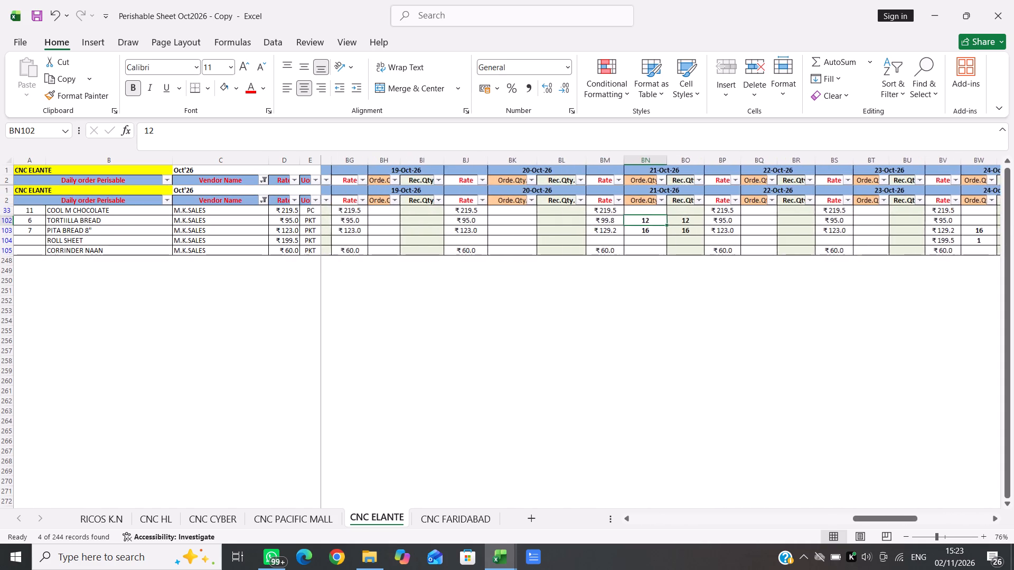
scroll(387, 200, "right", 3)
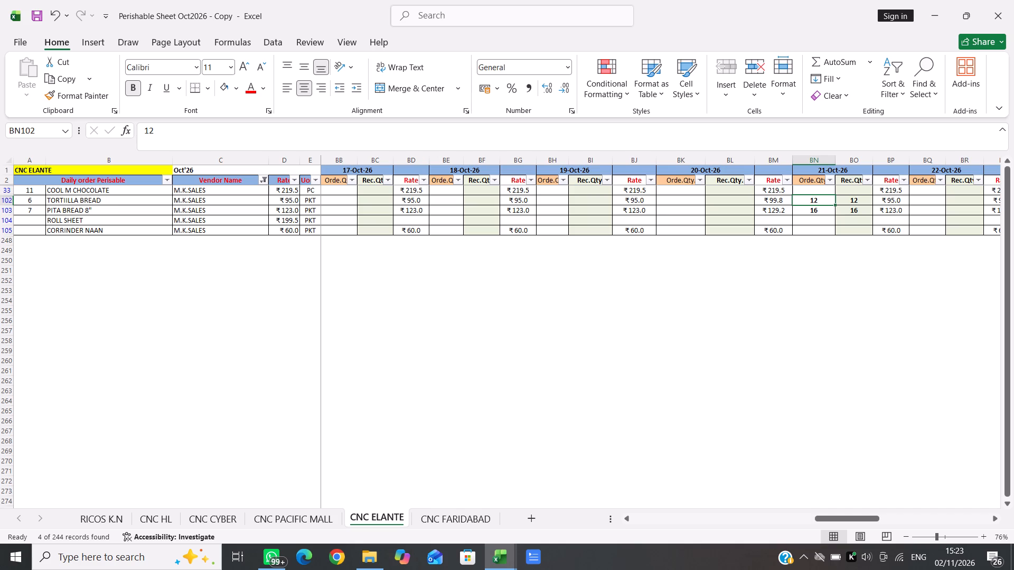
left_click(336, 211)
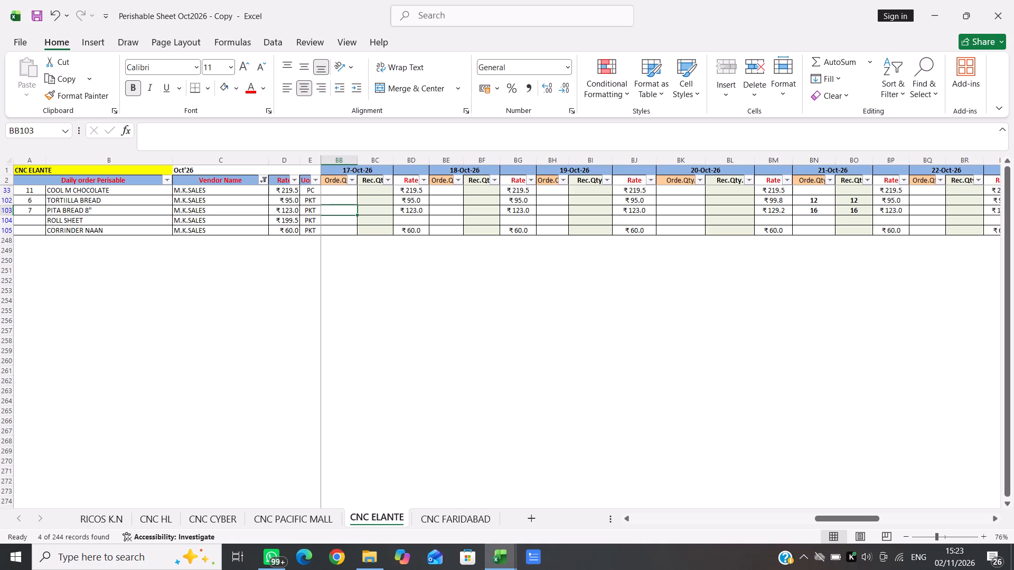
type("16")
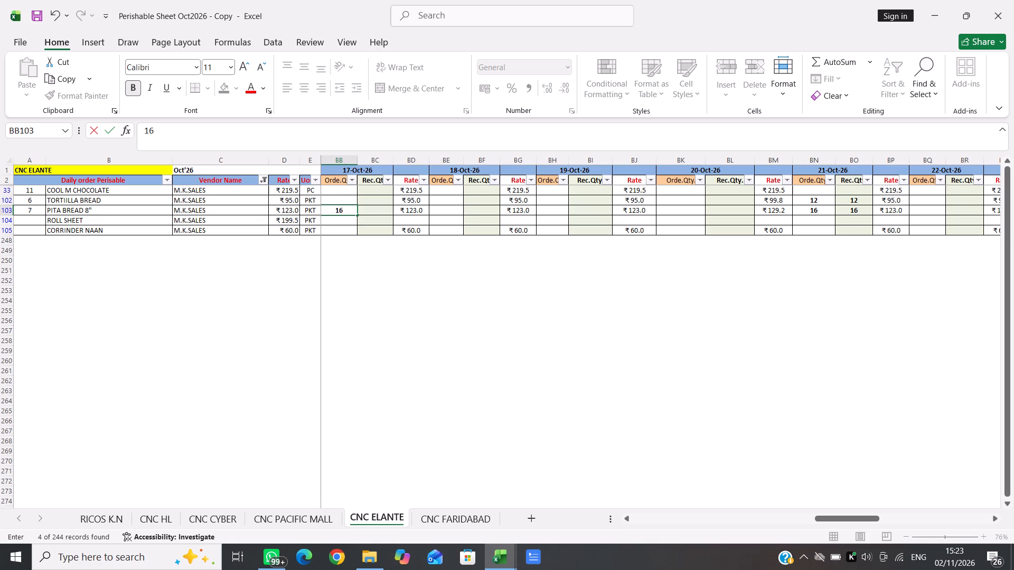
key("Right")
type("16")
key("Left")
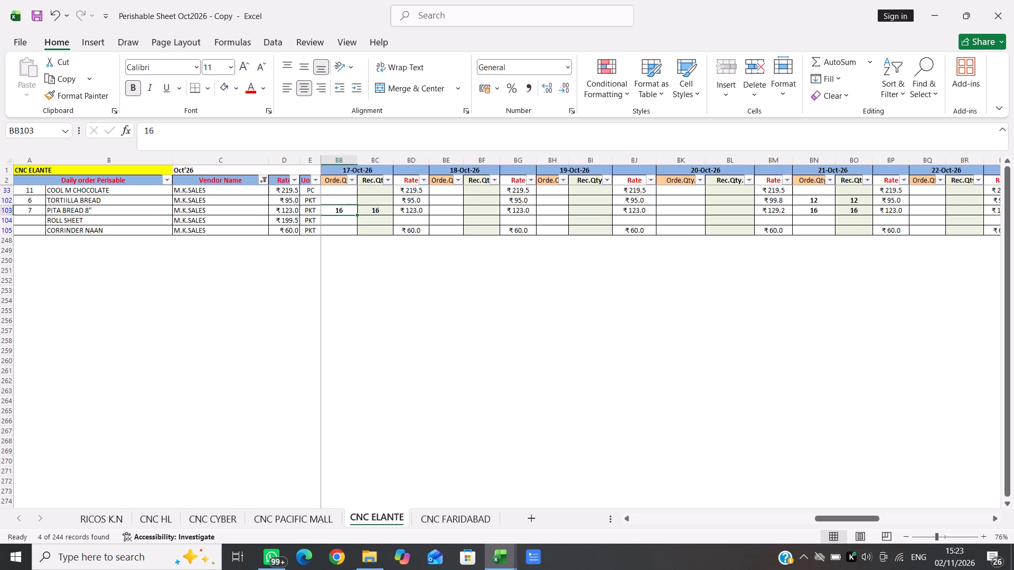
key("Left")
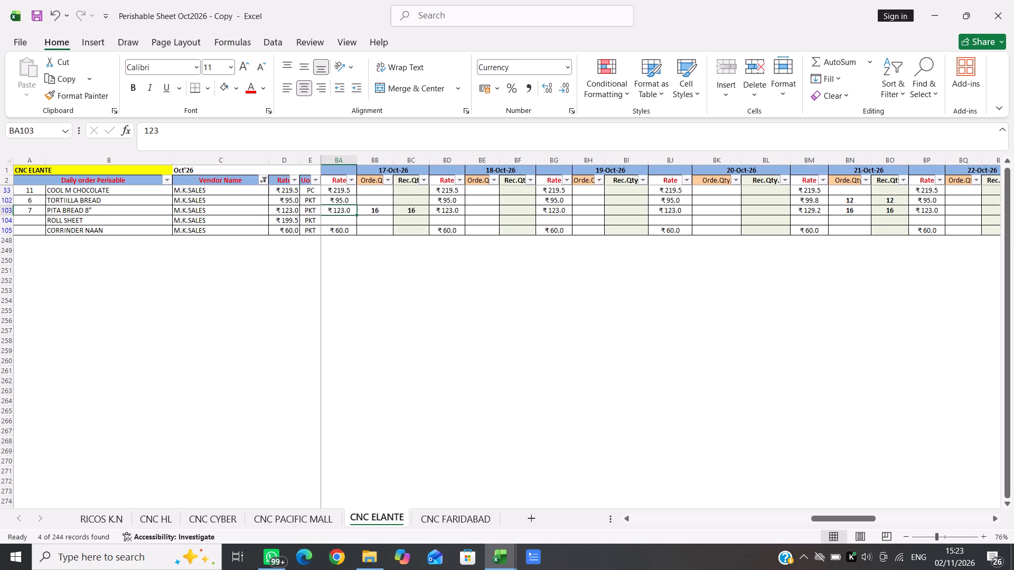
key("1")
type("29.2")
key("Right")
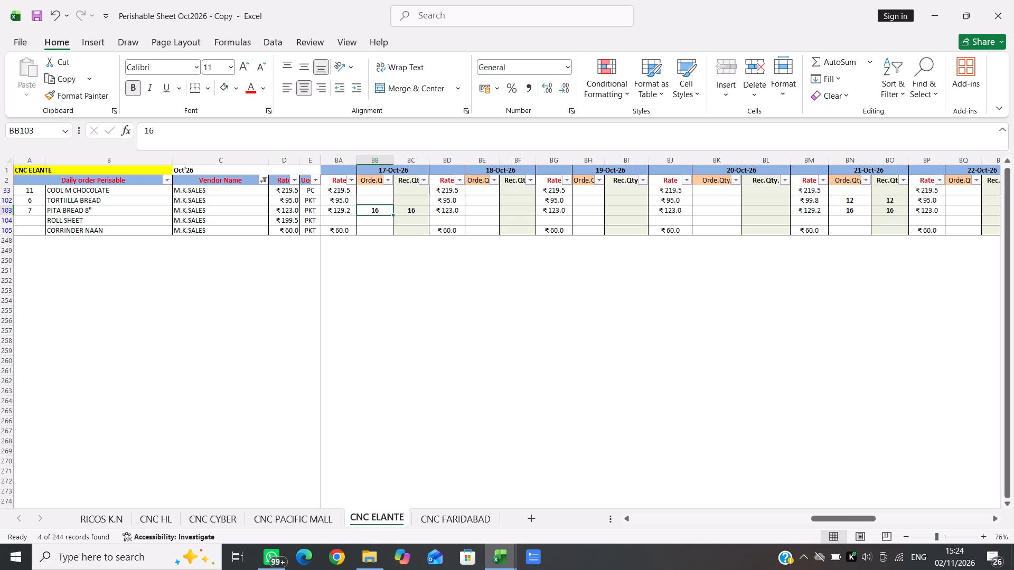
Fill the 14-Oct-26 entries for PITA BREAD 8" with rate 129.2, ordered quantity 16 and received quantity 16.
scroll(323, 213, "right", 4)
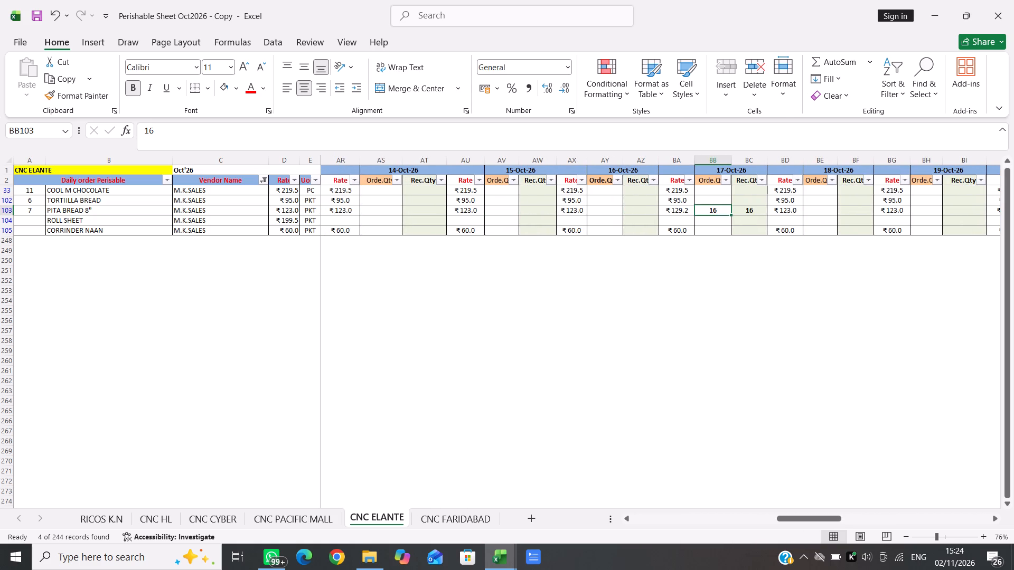
left_click(339, 211)
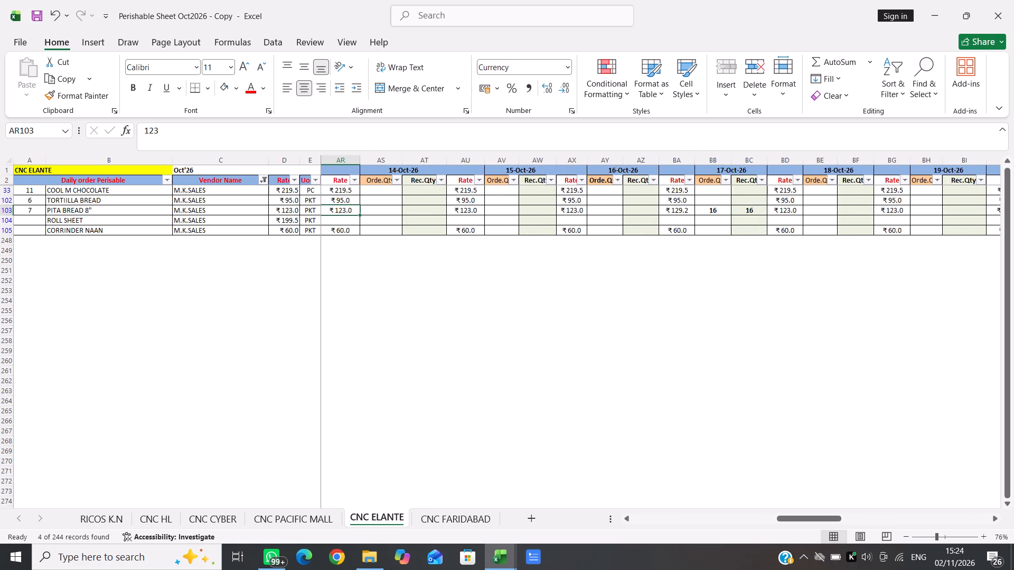
type("129.3")
key("BackSpace")
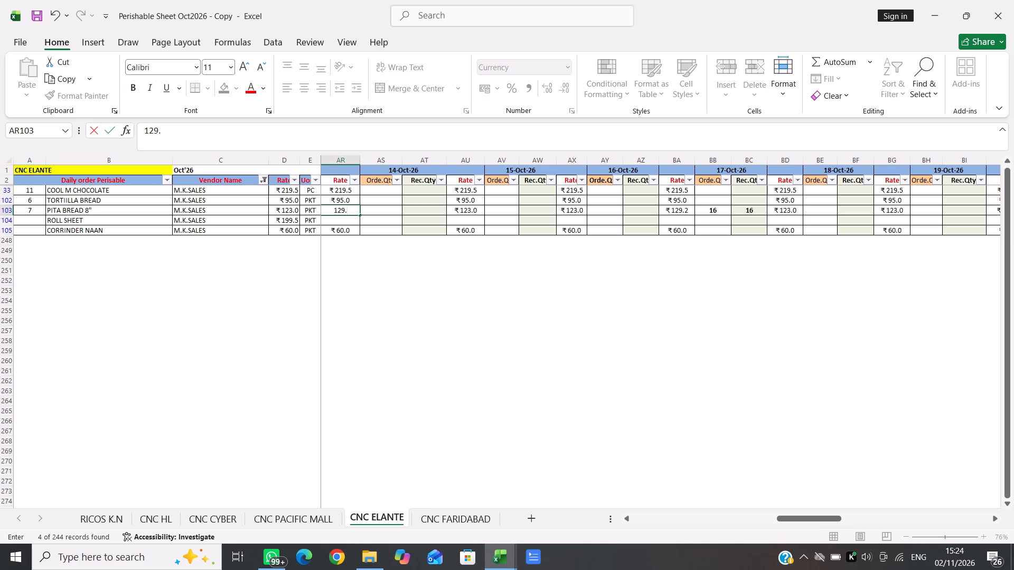
key("2")
key("Right")
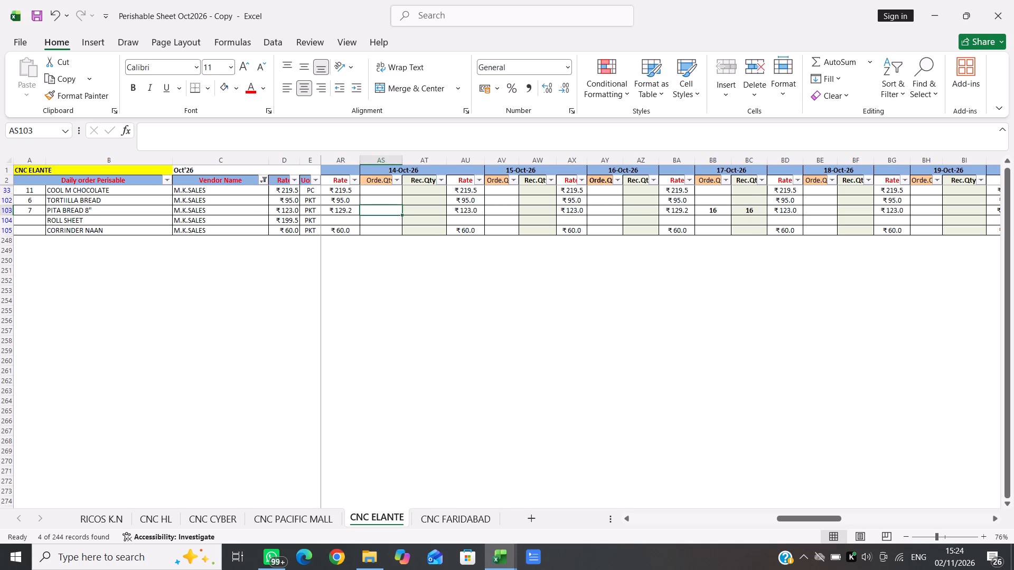
type("19")
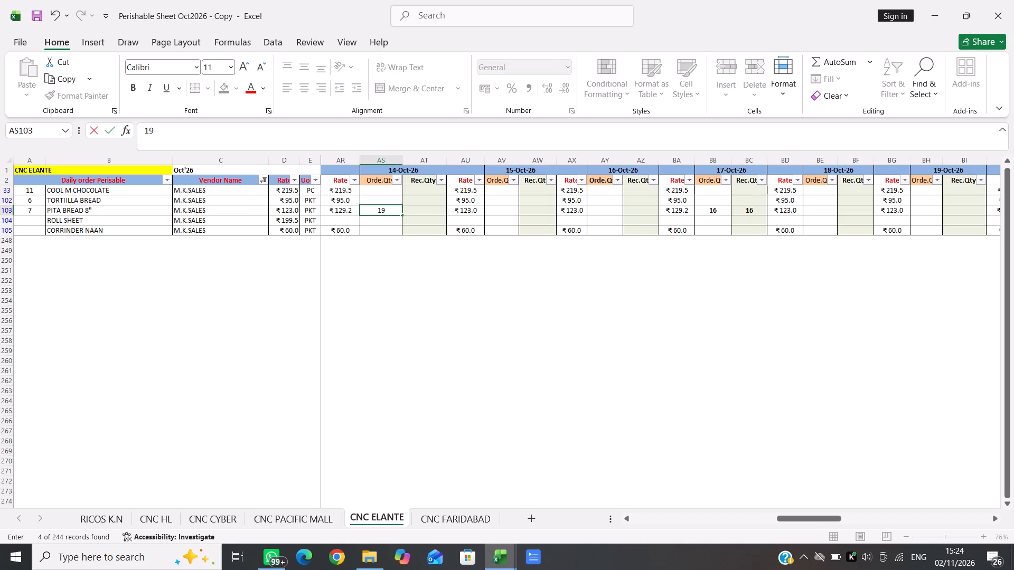
key("Right")
key("1")
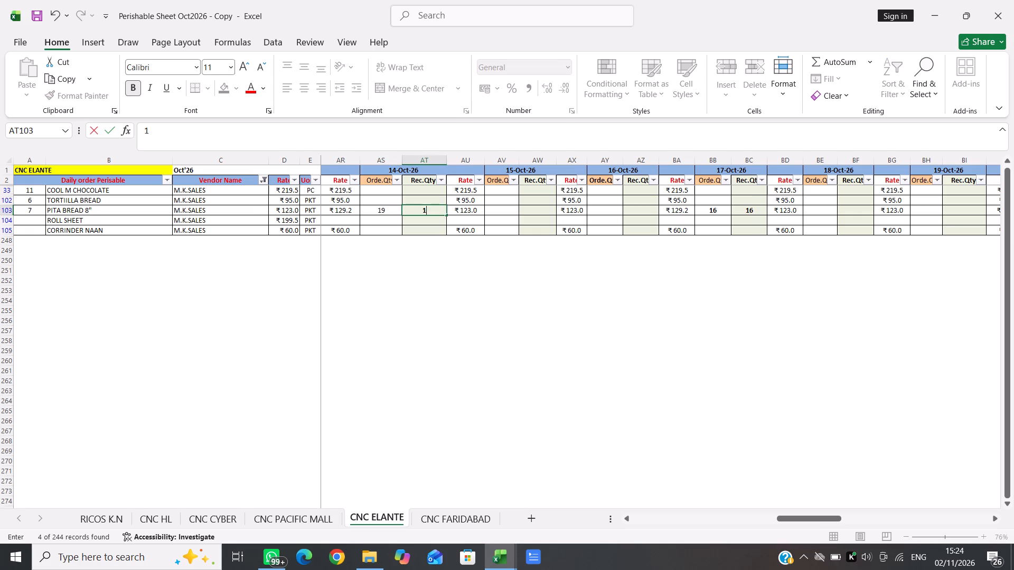
key("6")
key("Left")
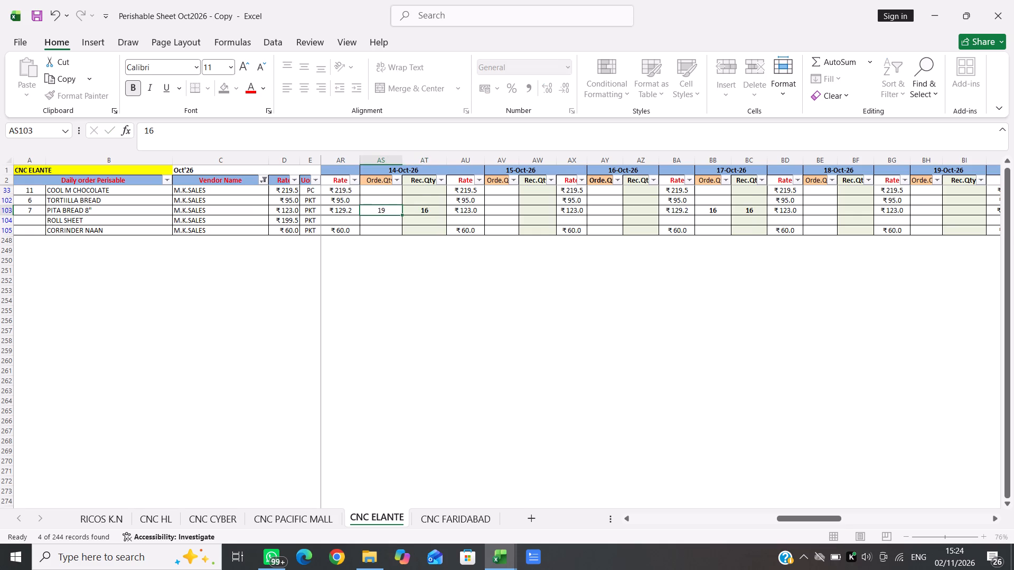
type("16")
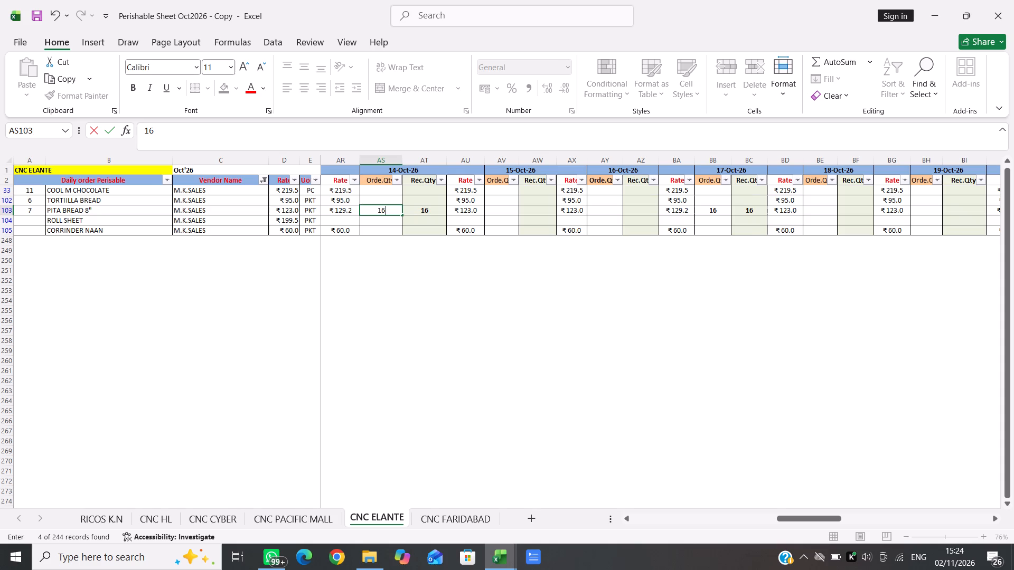
Fill the 11-Oct-26 entries for PITA BREAD 8" with rate 129.2, ordered quantity 10 and received quantity 10.
scroll(339, 211, "right", 2)
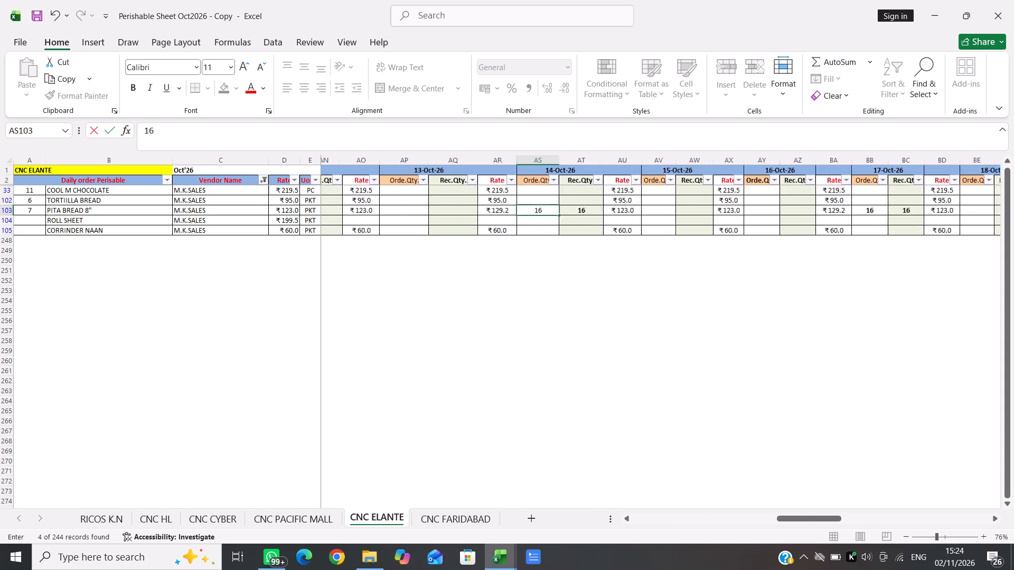
scroll(339, 211, "right", 4)
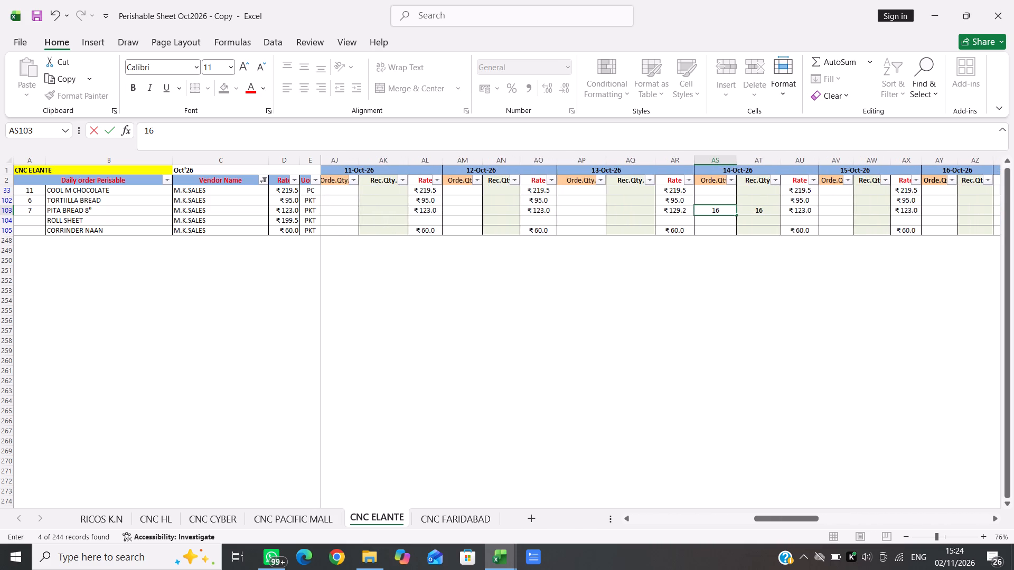
scroll(339, 211, "right", 1)
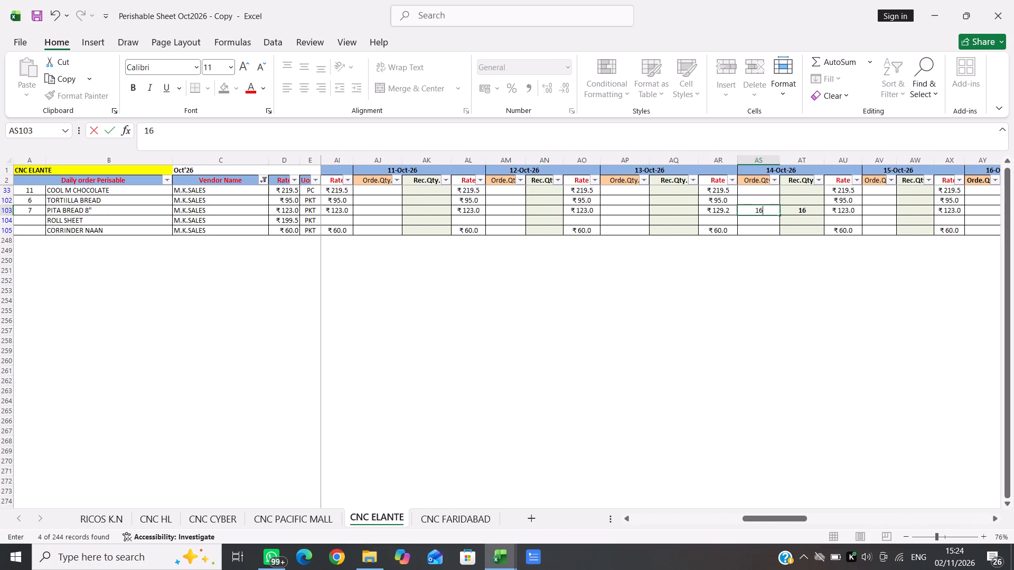
left_click(342, 211)
type("129.2")
key("Right")
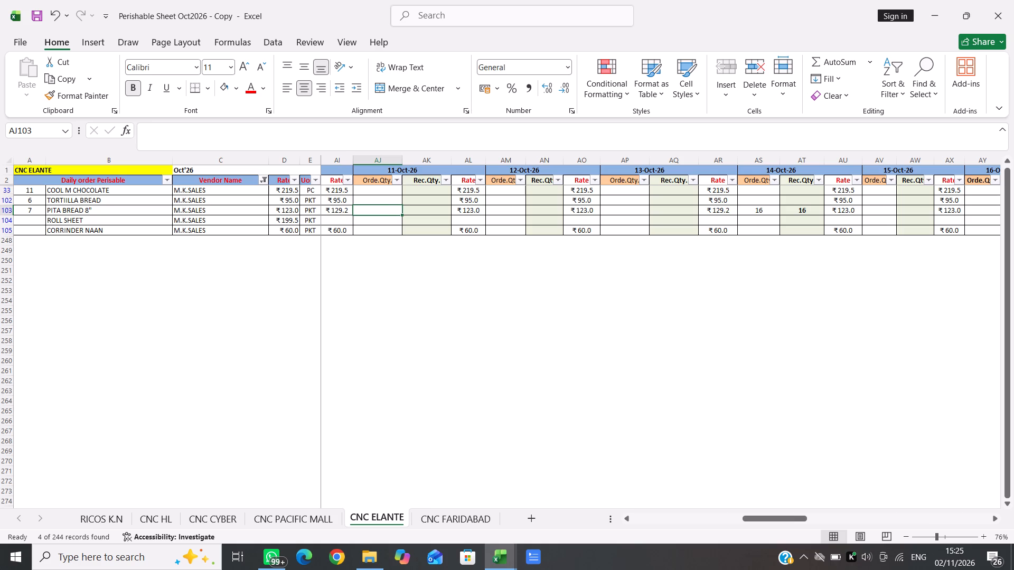
type("10")
key("Right")
type("10")
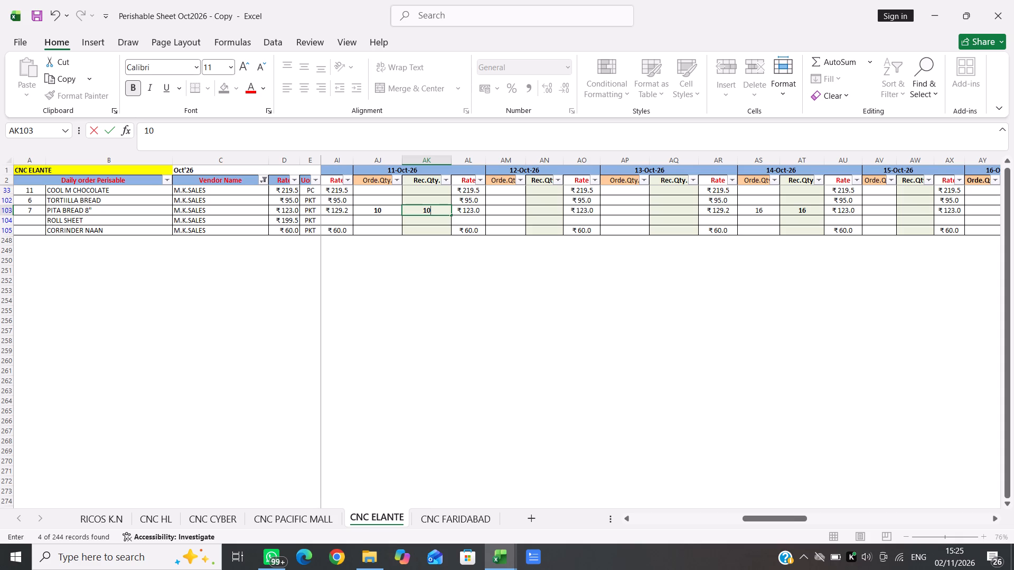
Fill the 11-Oct-26 entries for CORRINDER NAAN with received quantity 23, ordered quantity 23 and the rate formula =60*1.05.
key("Down")
key("Down")
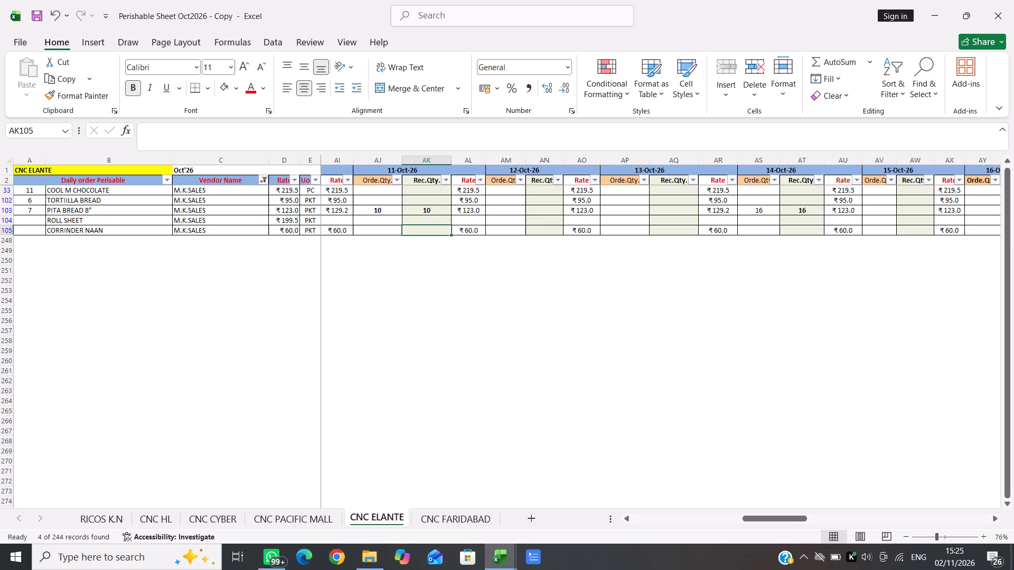
type("23")
key("Left")
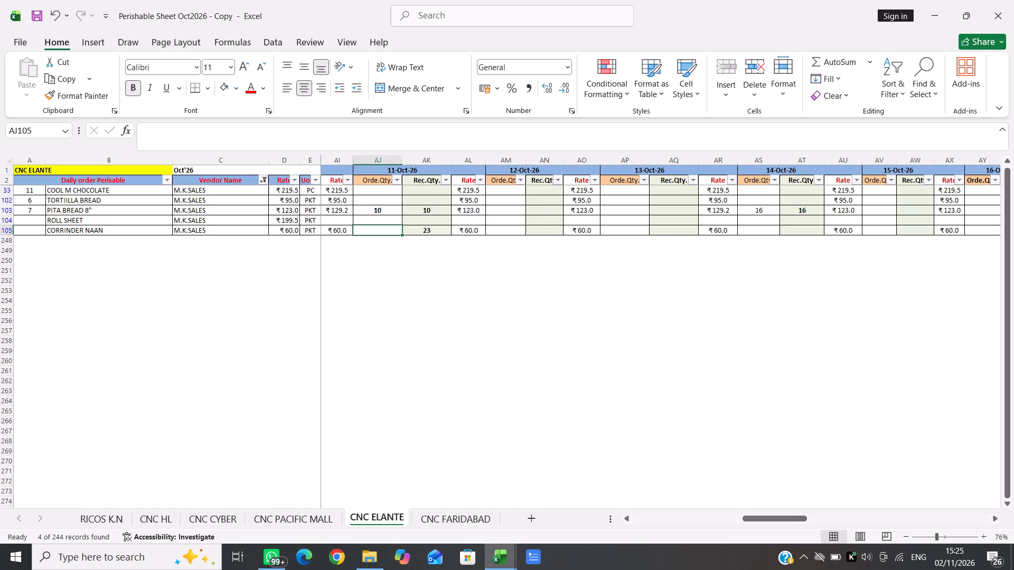
type("23")
key("Left")
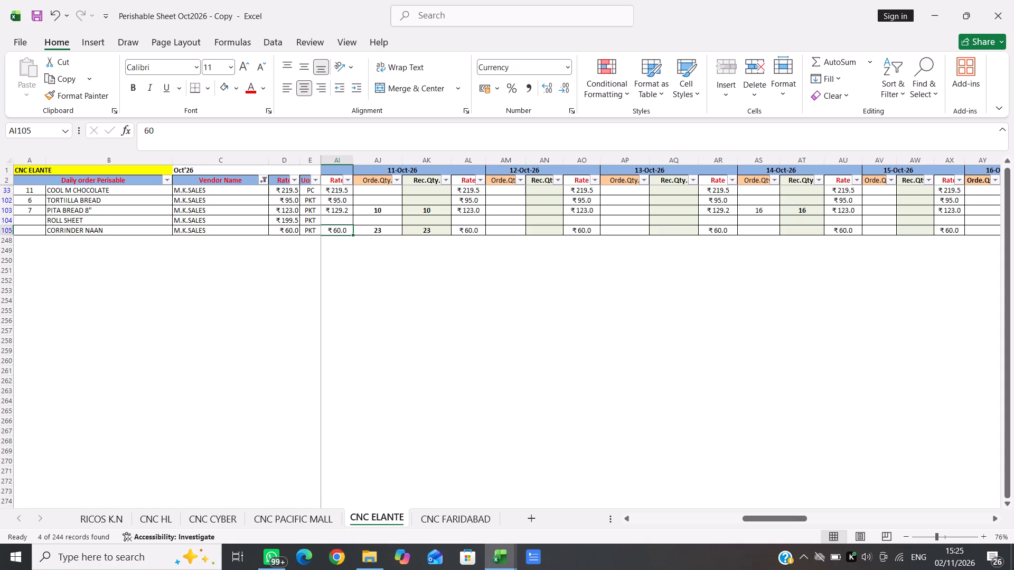
key("equal")
type("60*1.0")
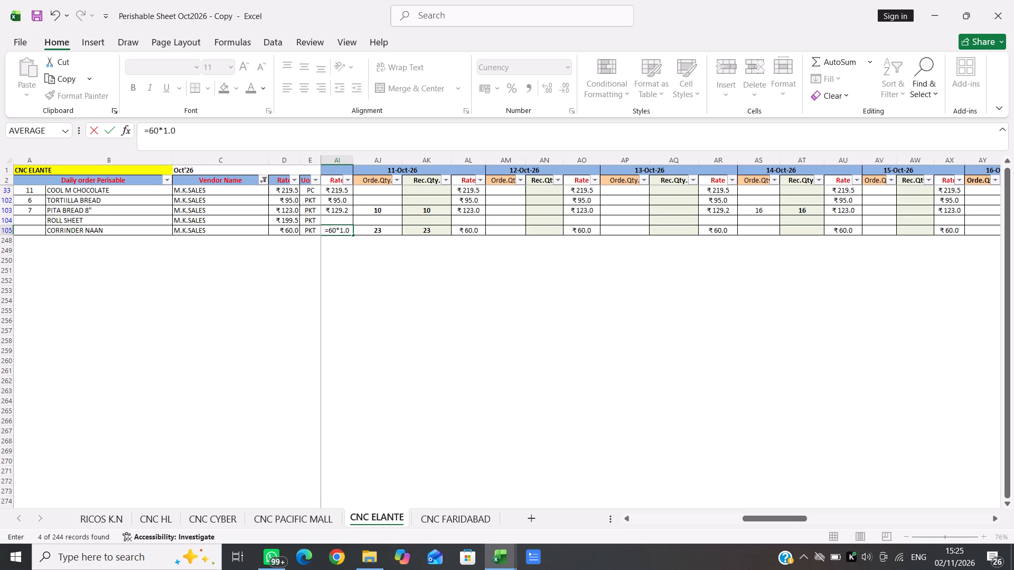
key("BackSpace")
key("BackSpace")
key("BackSpace")
type("1.05")
key("Return")
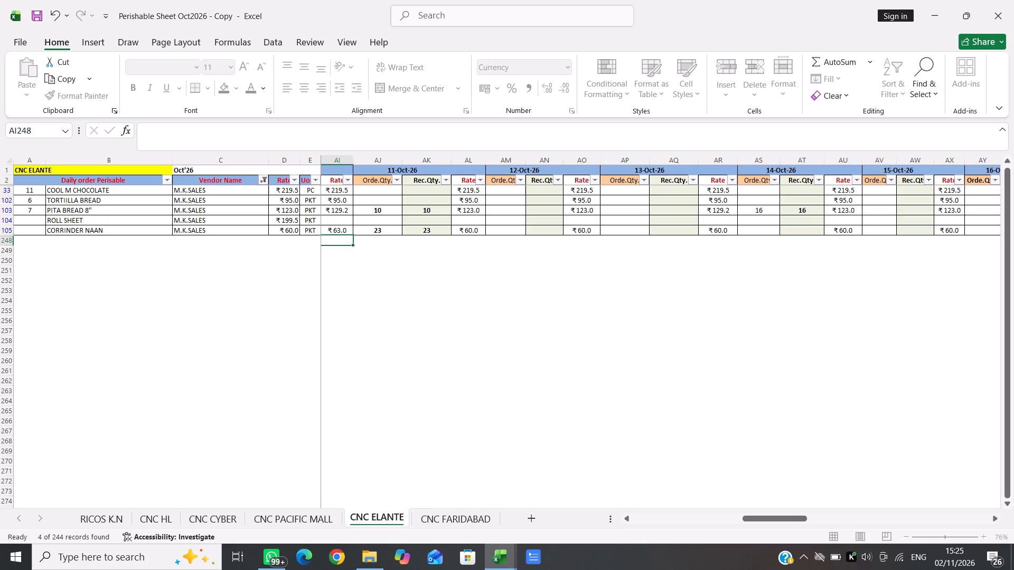
Fill the 11-Oct-26 entries for TORTIILLA BREAD with ordered quantity 12, received quantity 12 and the rate formula =95*1.05.
left_click(388, 233)
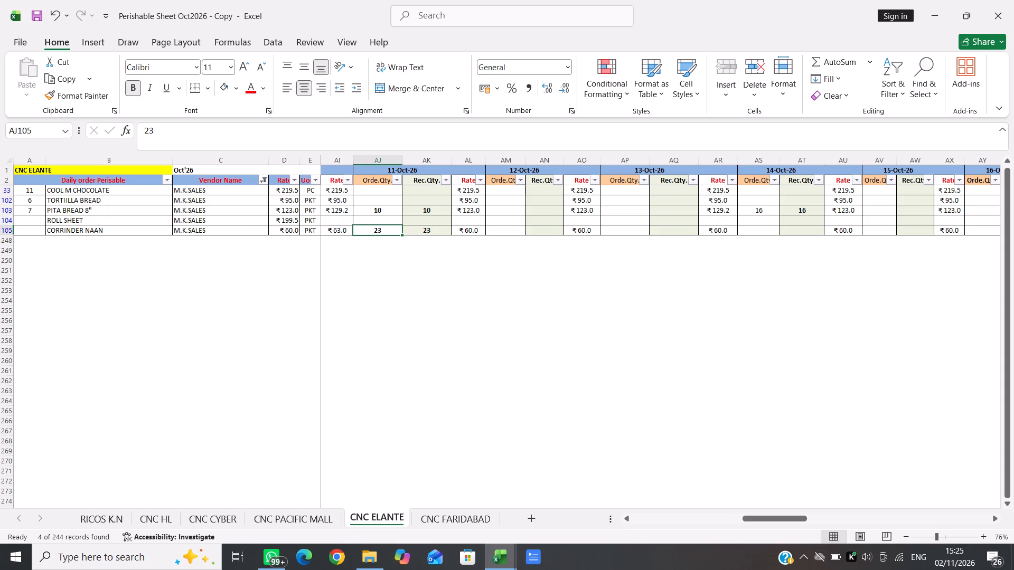
key("Up")
key("Up")
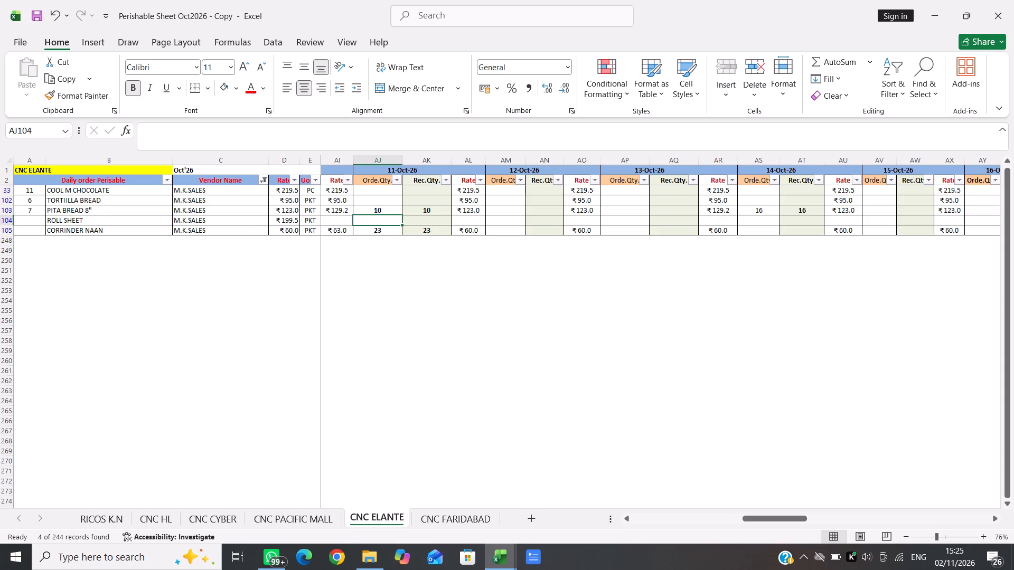
key("Up")
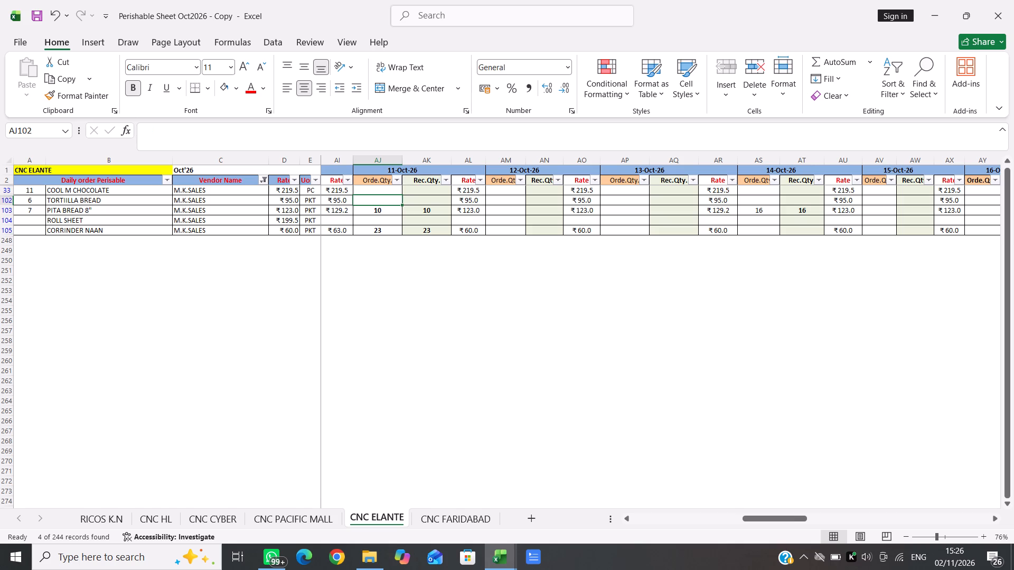
type("12012")
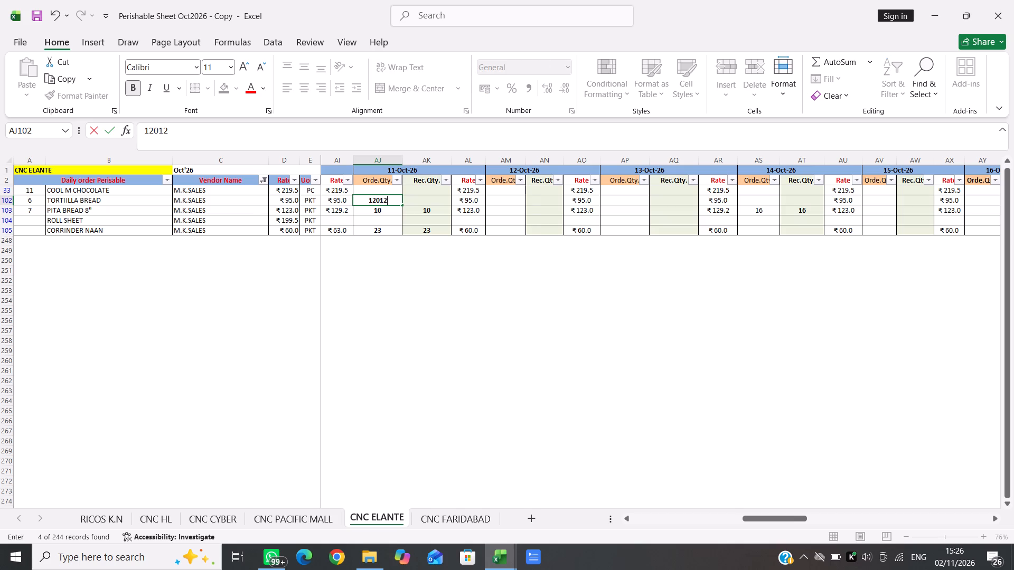
key("BackSpace")
key("BackSpace")
key("BackSpace")
key("Right")
type("12")
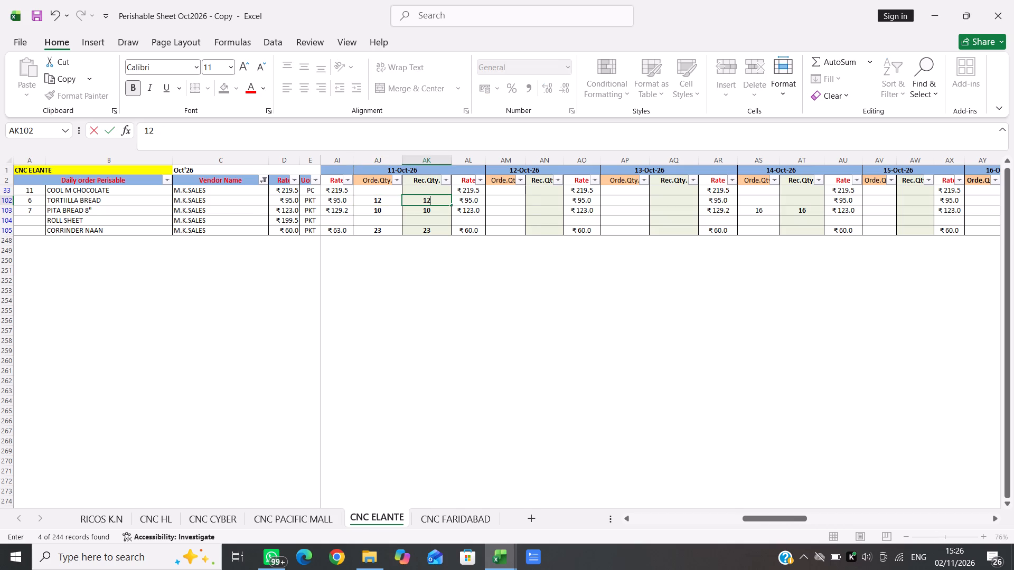
key("Left")
key("Left")
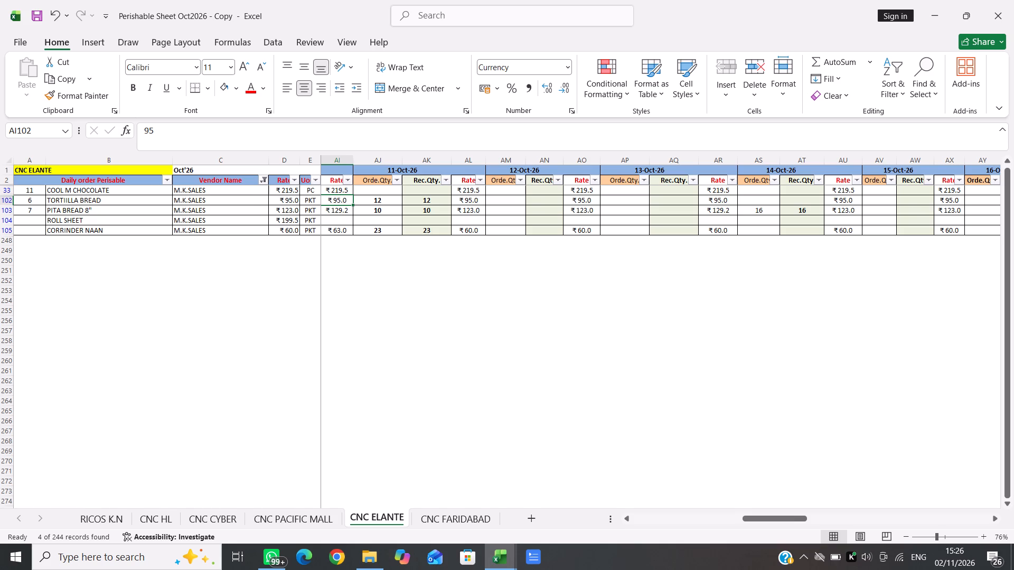
type("=3")
key("BackSpace")
type("95*1.05")
key("Return")
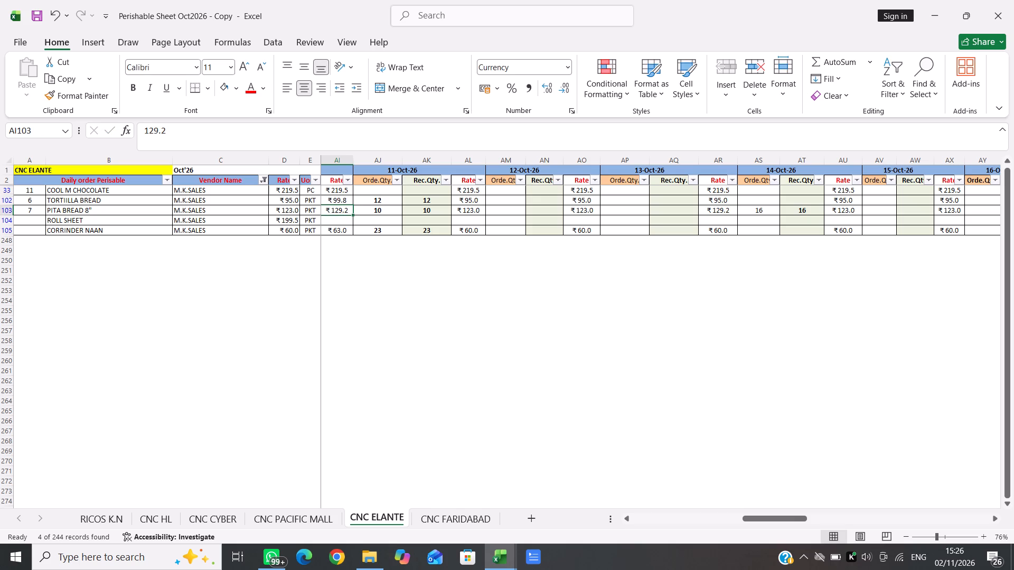
Set the 10-Oct-26 rate for TORTIILLA BREAD to 99.8.
scroll(434, 229, "right", 3)
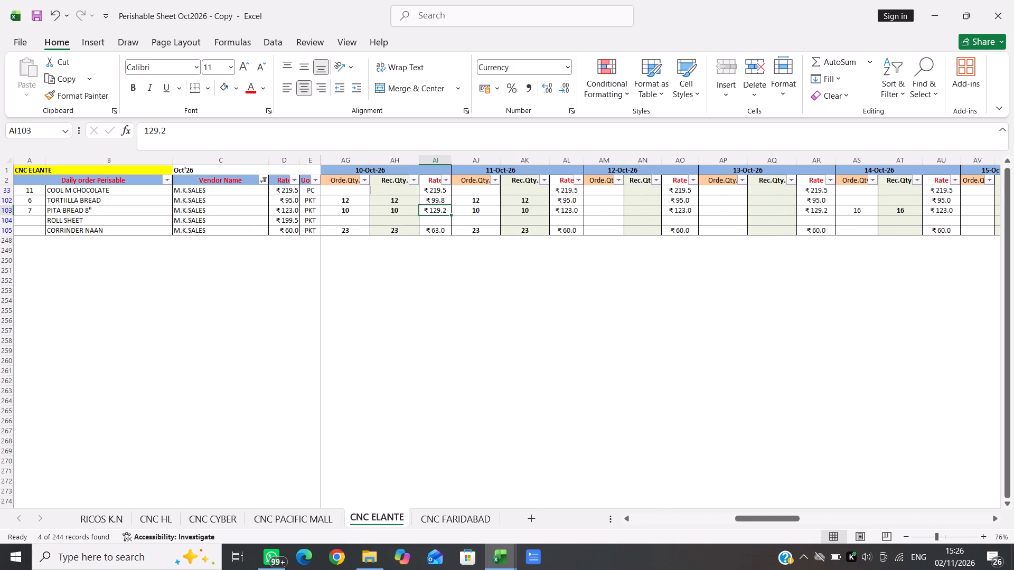
scroll(434, 229, "right", 2)
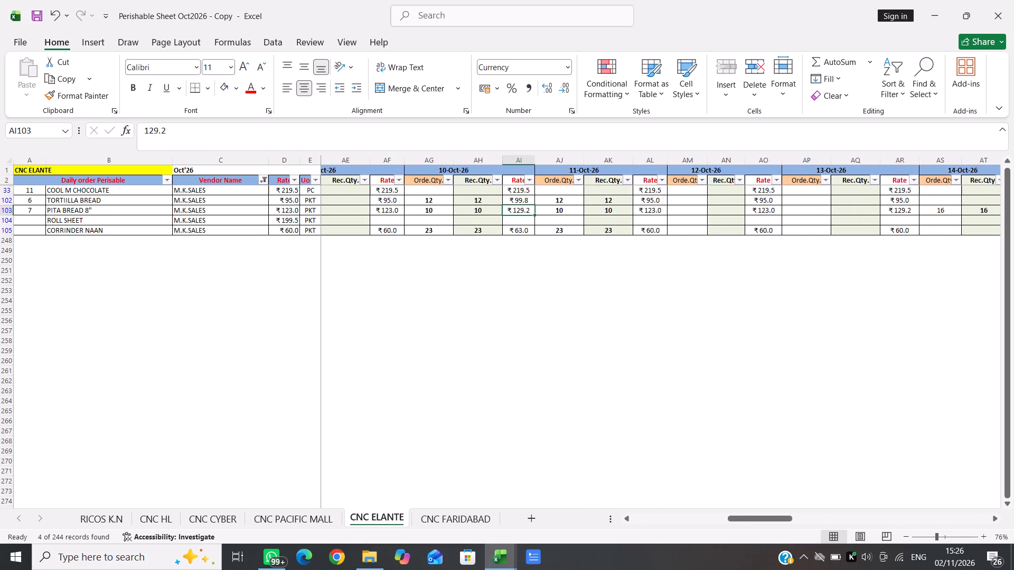
scroll(434, 229, "right", 1)
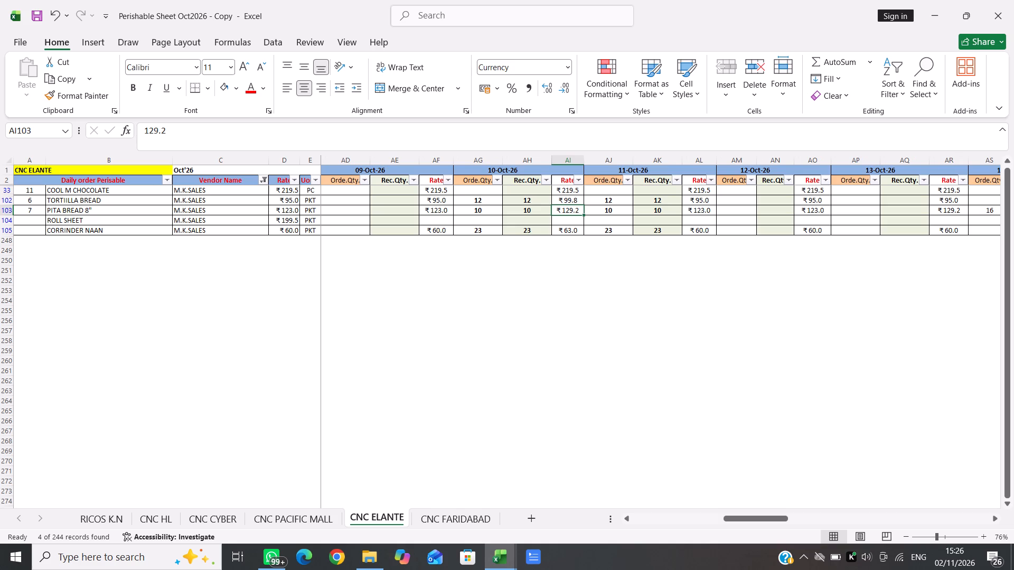
left_click(481, 203)
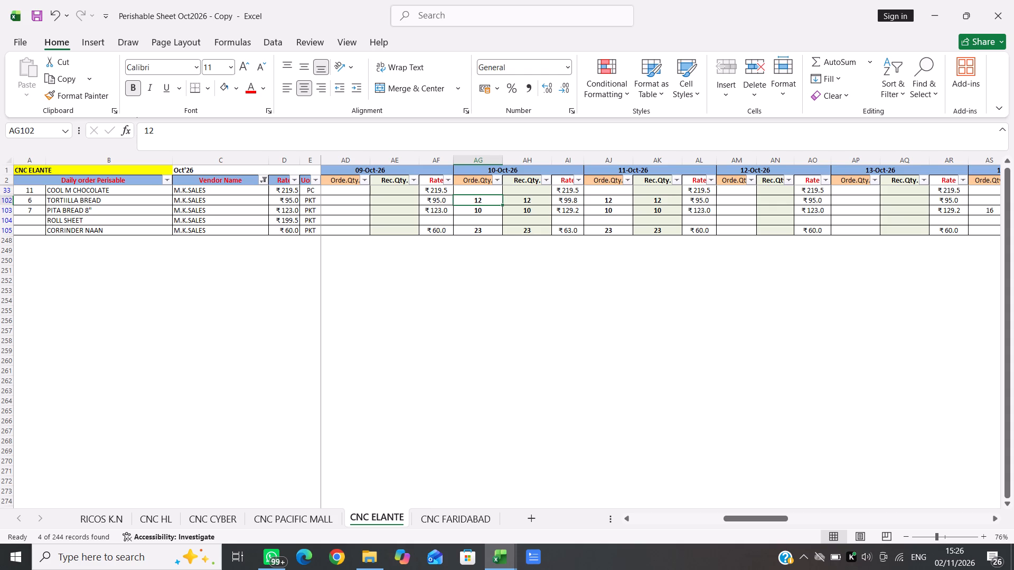
left_click(436, 197)
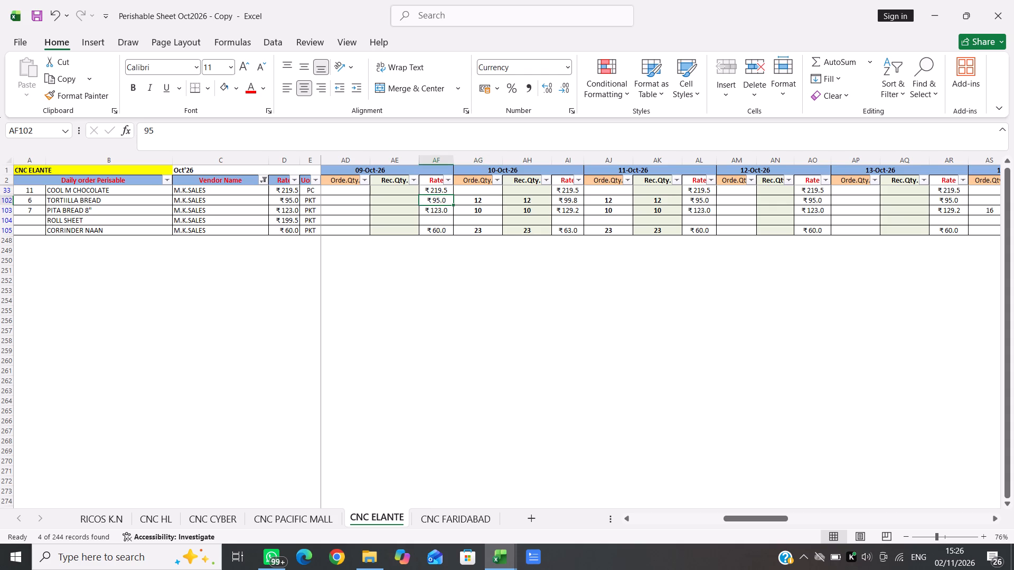
type("99")
key("period")
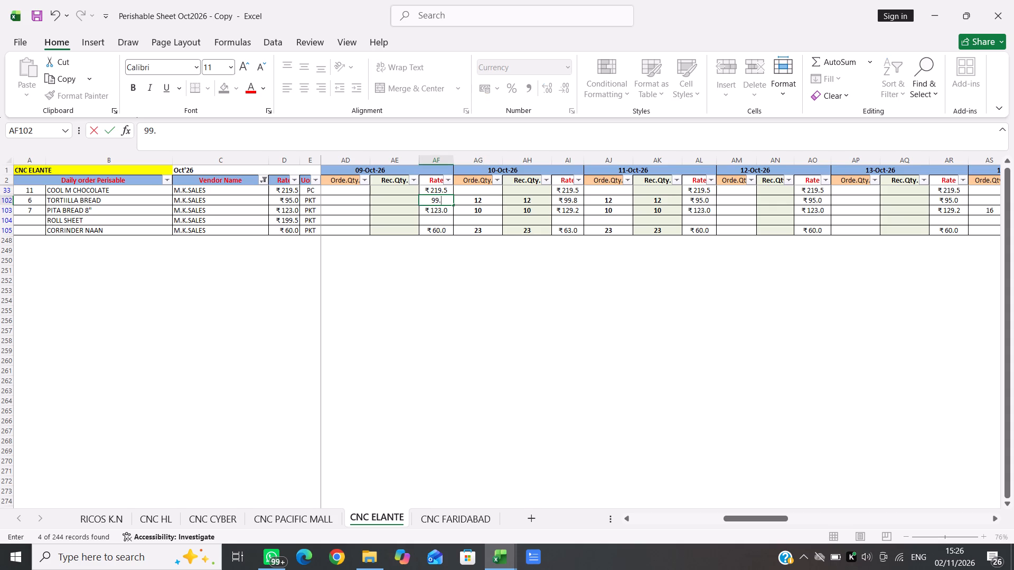
key("8")
key("Return")
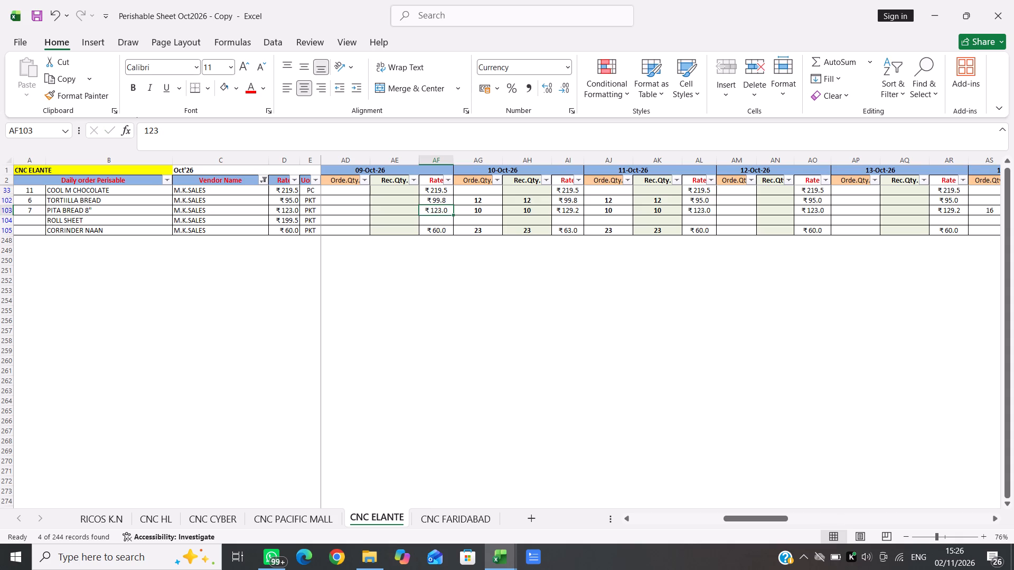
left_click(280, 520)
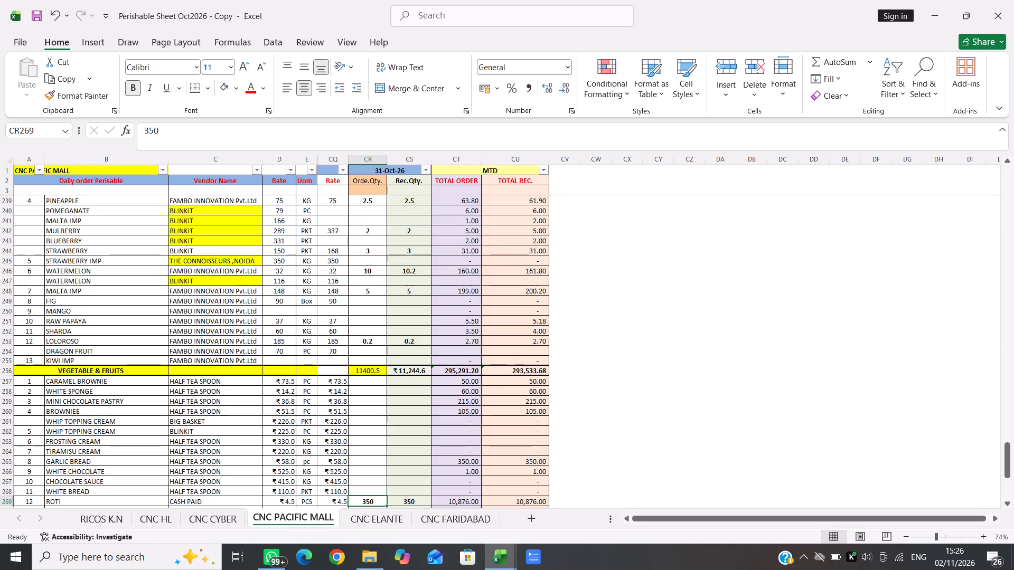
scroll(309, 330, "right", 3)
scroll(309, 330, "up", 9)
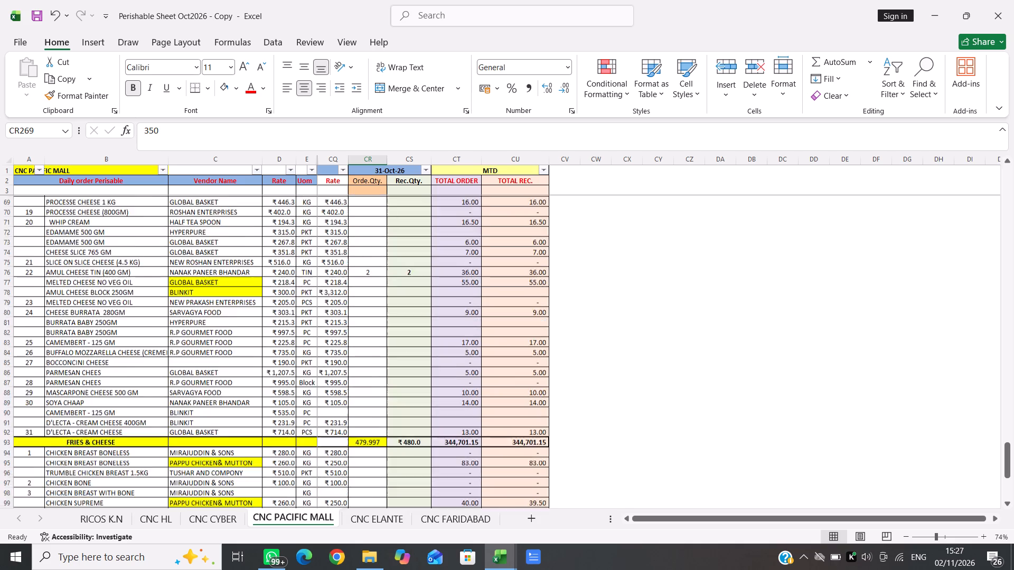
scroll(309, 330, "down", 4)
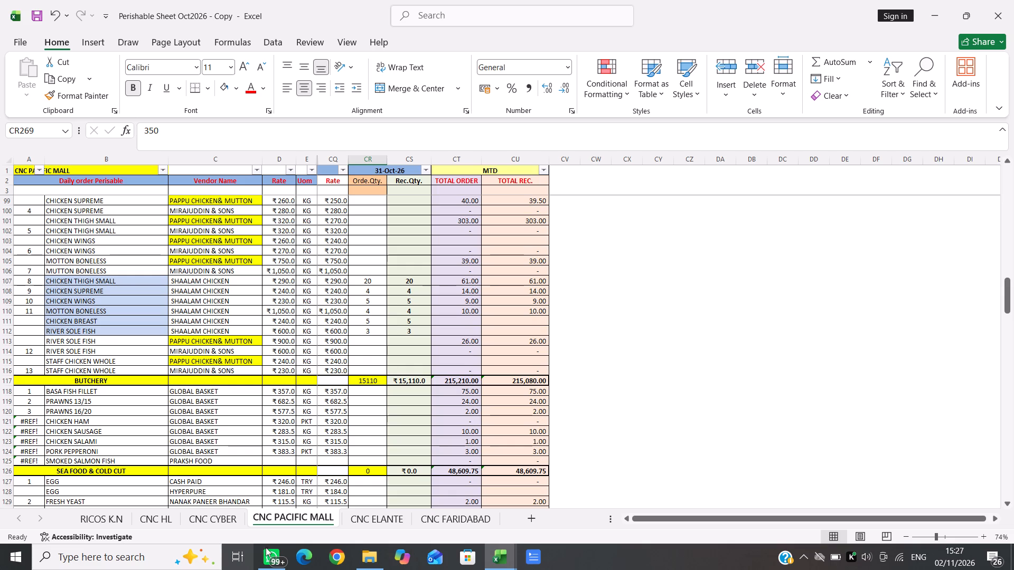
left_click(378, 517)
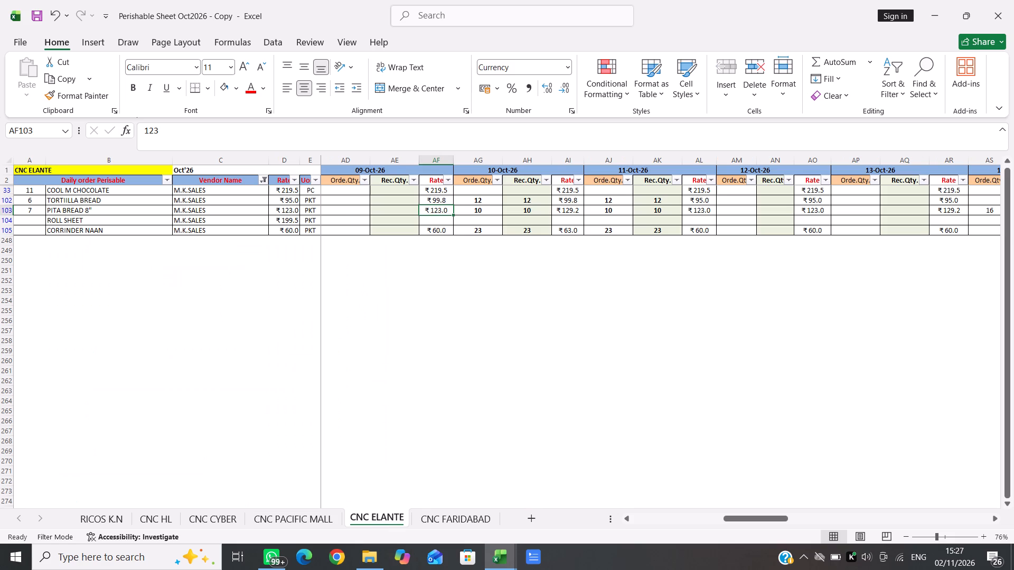
On the CNC ELANTE sheet, set the 10-Oct-26 rates to 129.2 for PITA BREAD 8" and 63 for CORRINDER NAAN.
key("1")
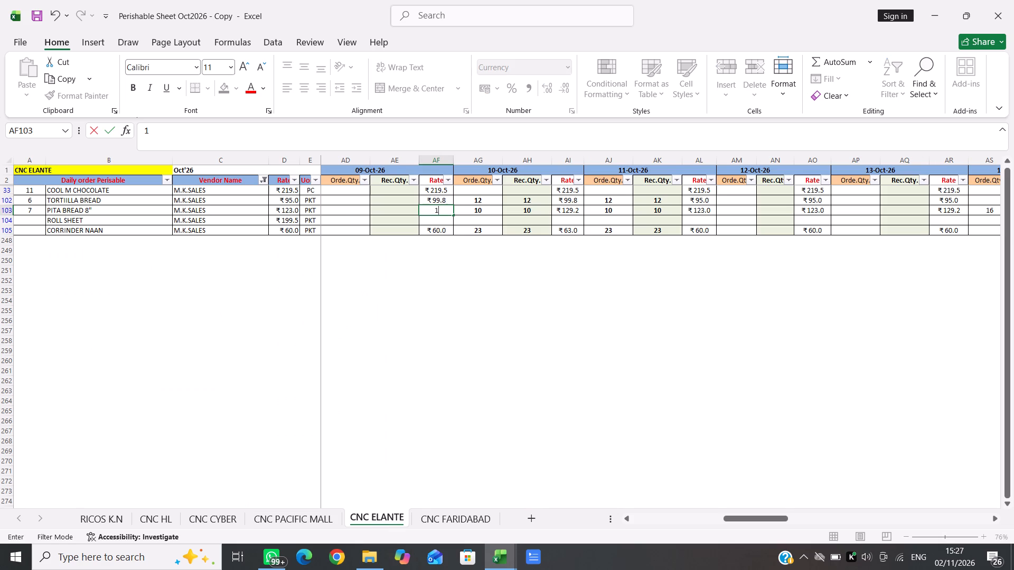
type("29")
type(".2")
key("Down")
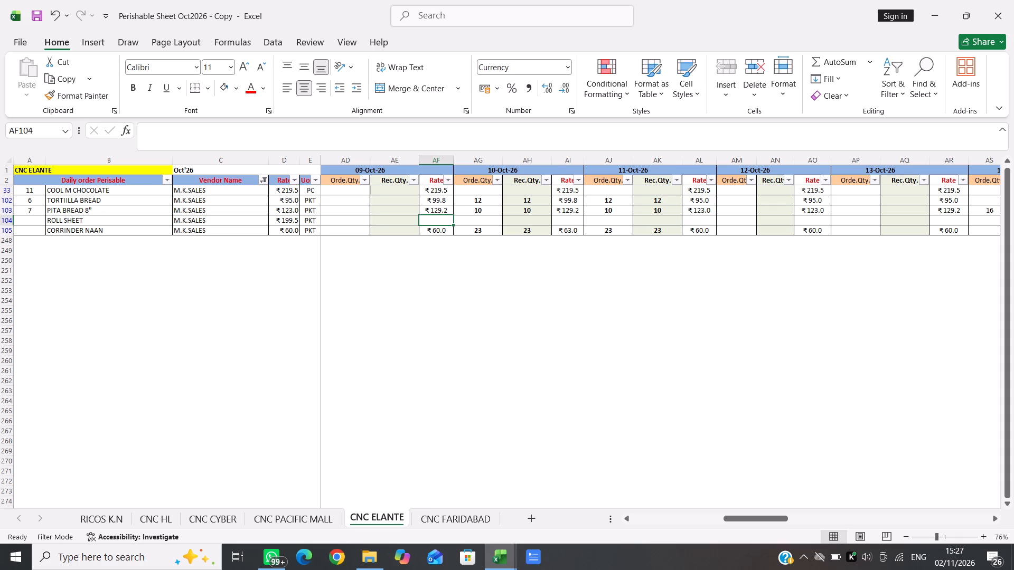
key("Down")
type("63")
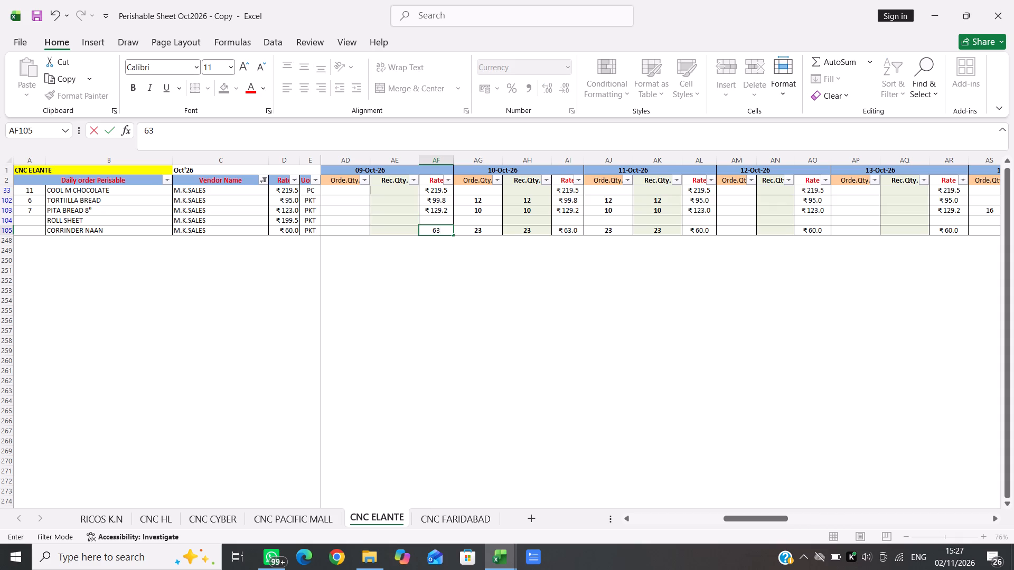
Clear the 11-Oct-26 ordered and received quantities for TORTIILLA BREAD, PITA BREAD 8" and CORRINDER NAAN.
key("Up")
key("Up")
key("Up")
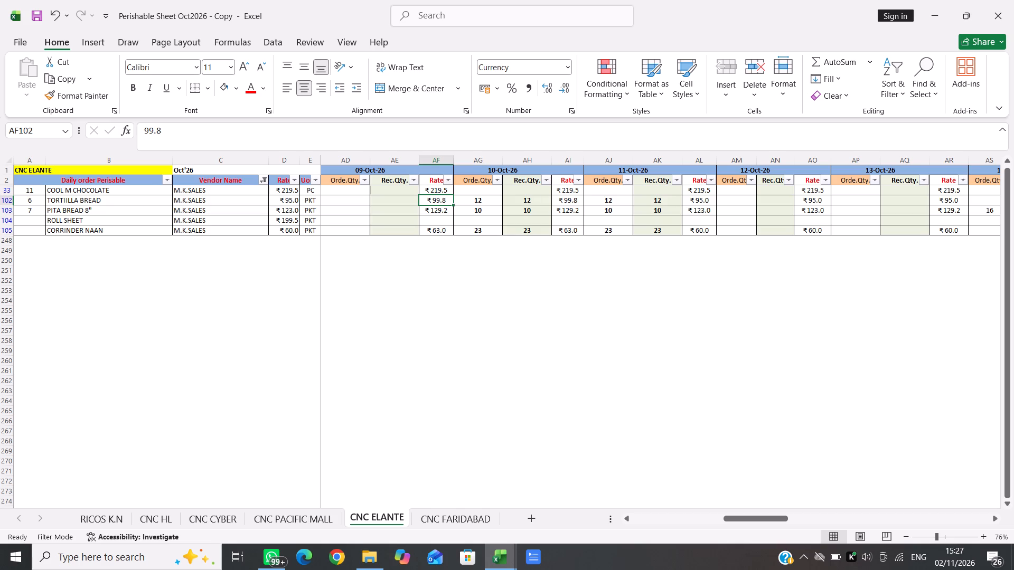
key("Right")
key("Right")
key("Right")
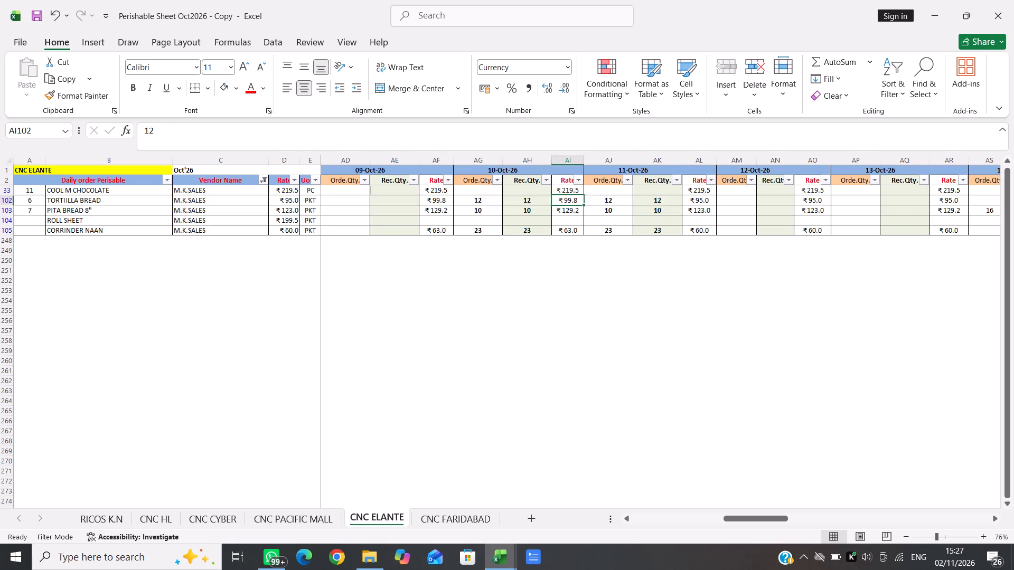
key("Right")
key("BackSpace")
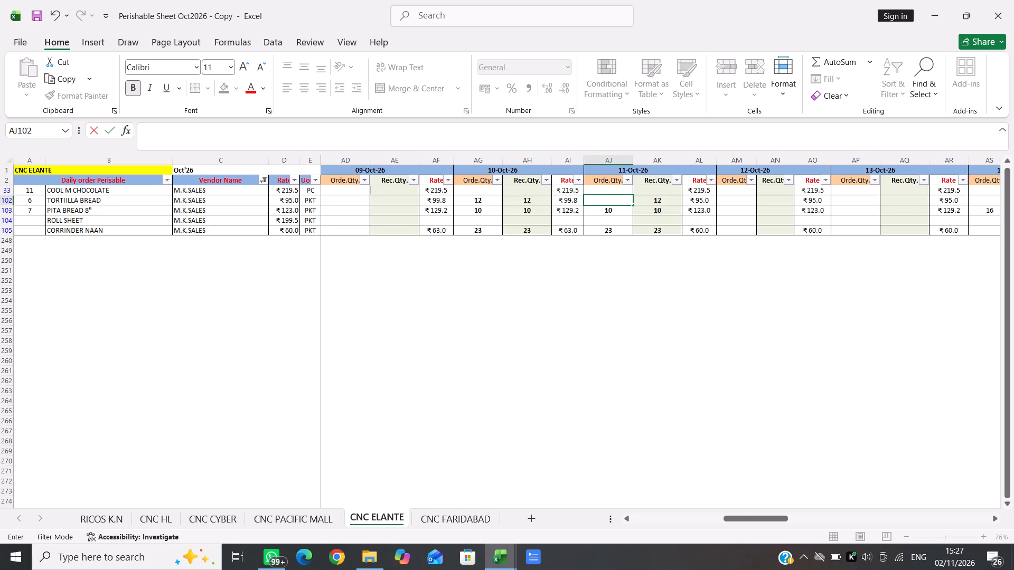
key("Right")
key("BackSpace")
key("Down")
key("BackSpace")
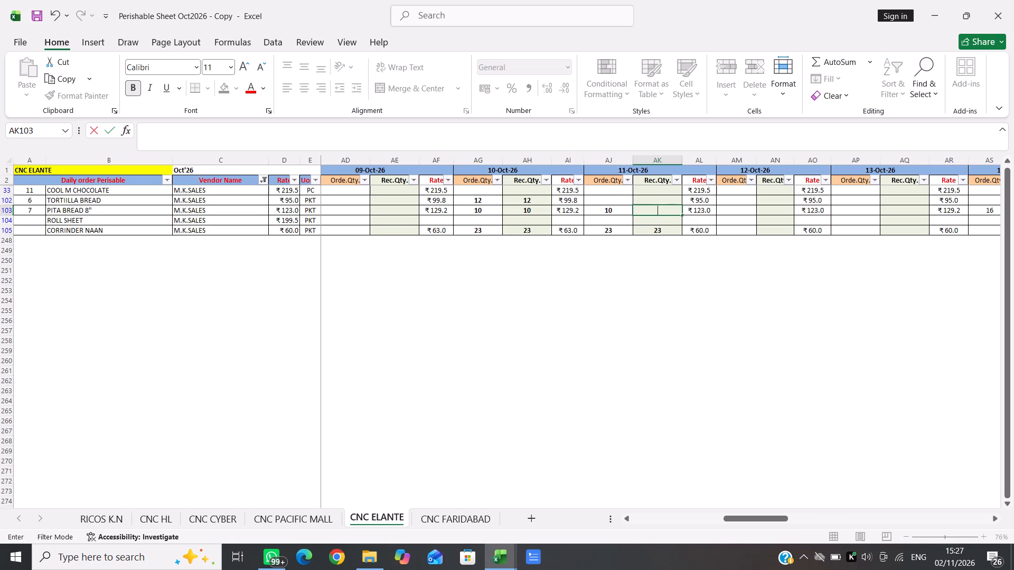
key("Left")
key("BackSpace")
key("Down")
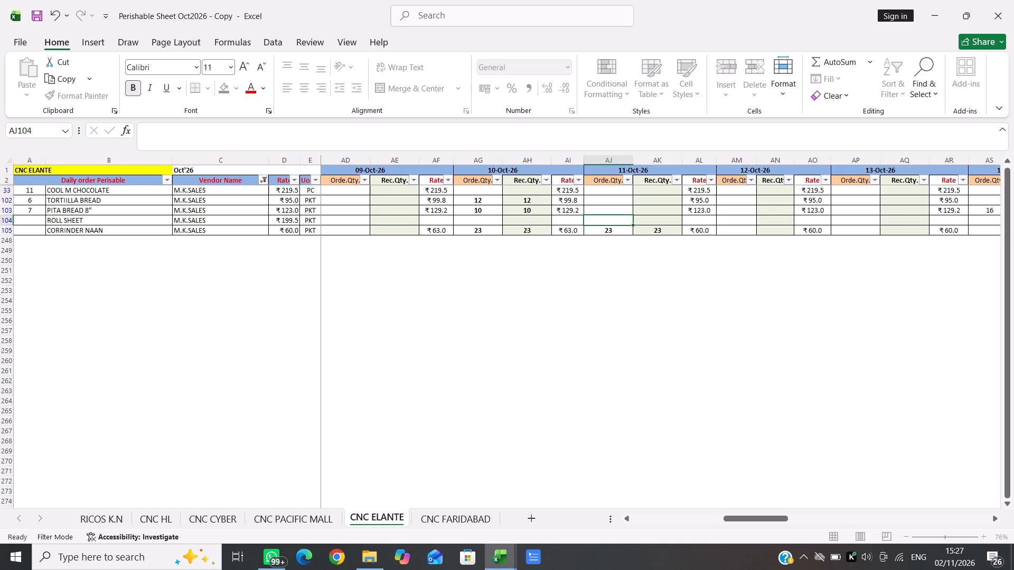
key("Down")
key("BackSpace")
key("Right")
key("BackSpace")
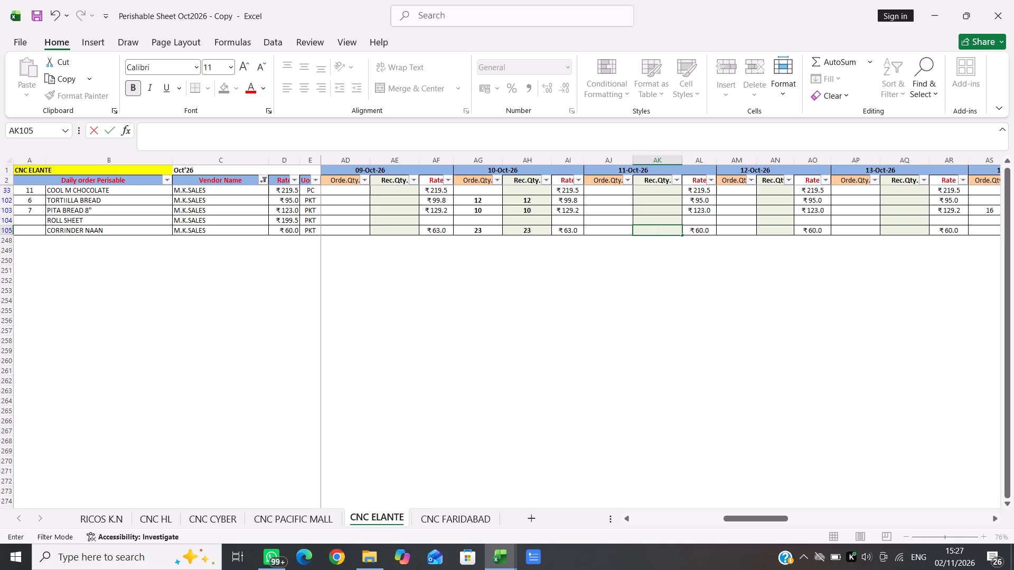
Fill COOL M CHOCOLATE for 06-Oct-26 with ordered quantity 10, received quantity 10 and the rate formula =209.52*1.05 in the preceding Rate column.
scroll(452, 302, "right", 2)
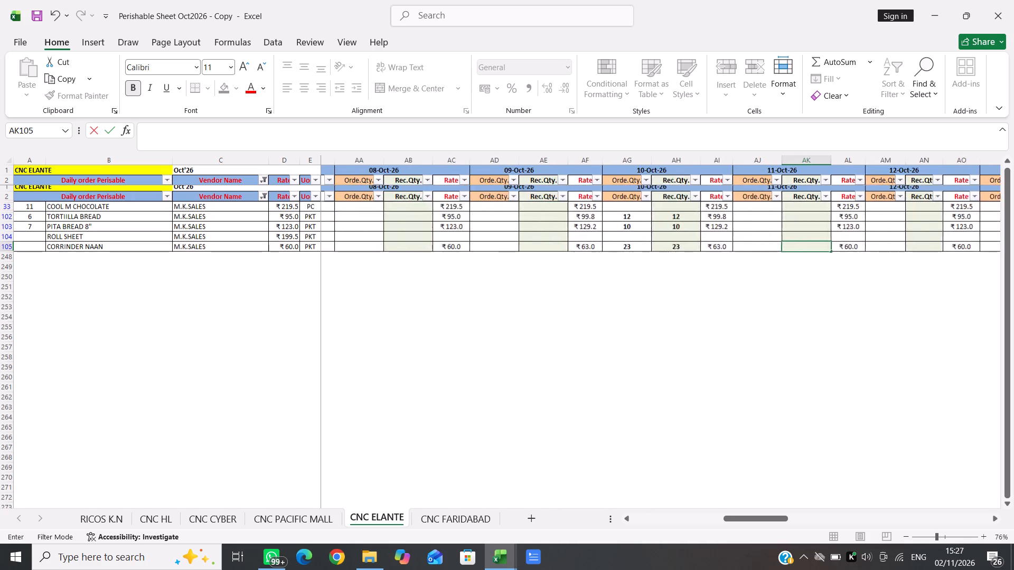
scroll(452, 302, "right", 3)
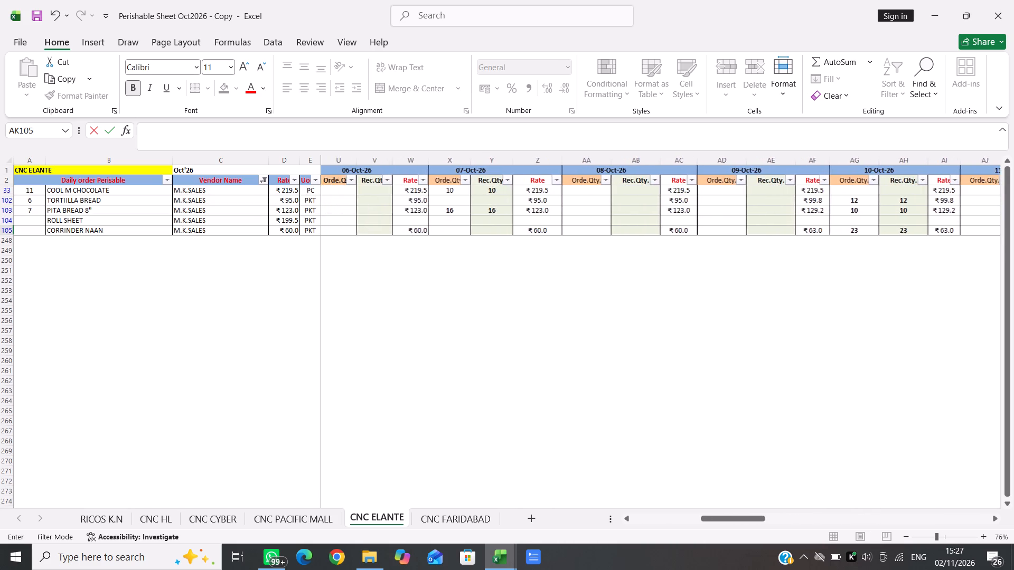
scroll(452, 302, "right", 1)
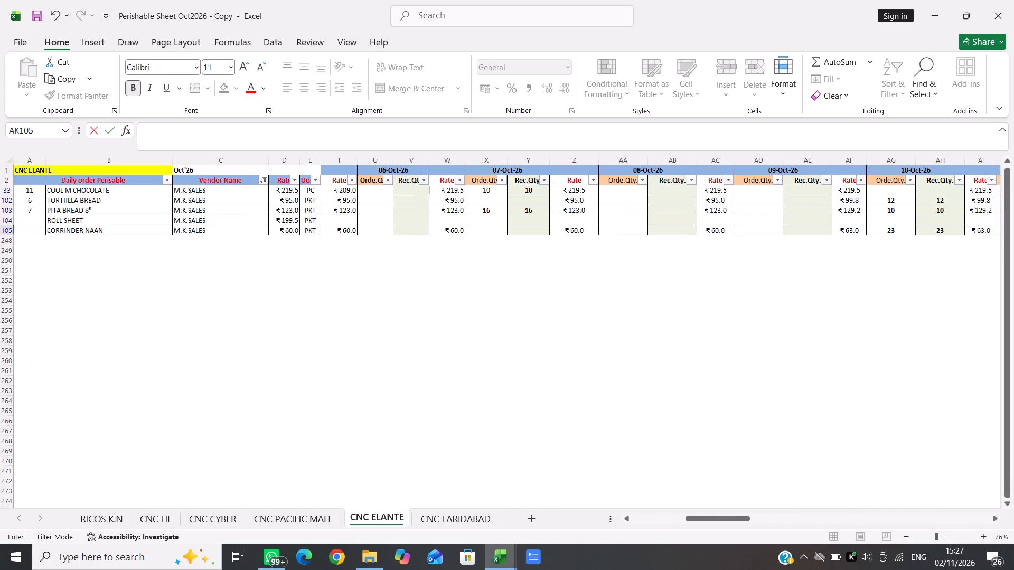
left_click(370, 192)
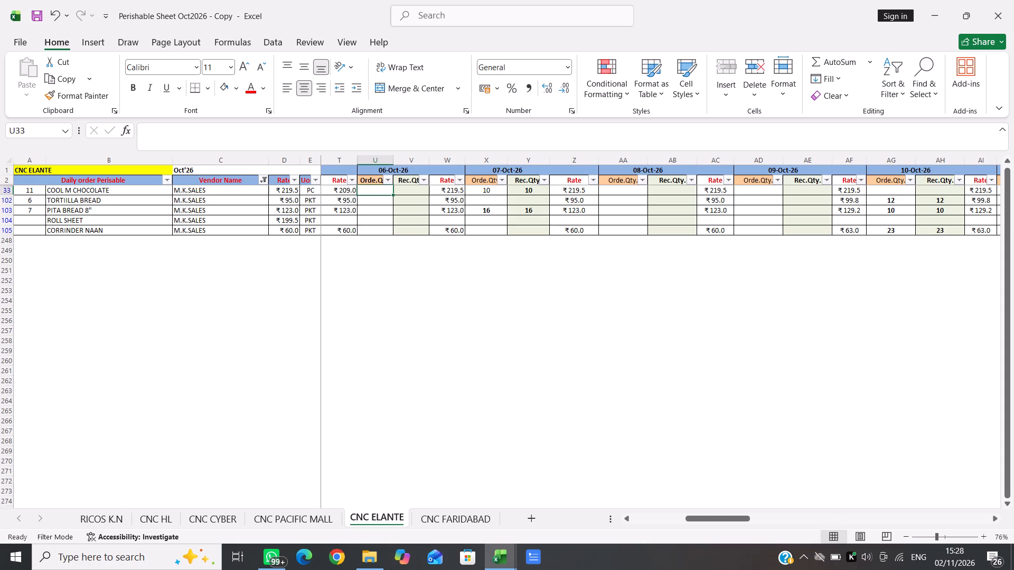
type("10")
key("Right")
type("10")
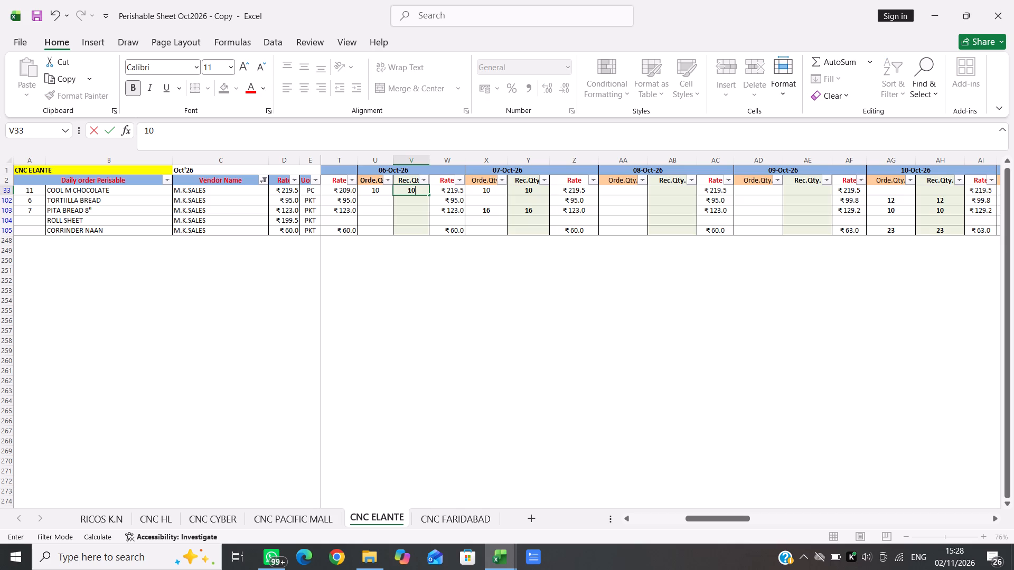
left_click(340, 190)
key("equal")
key("2")
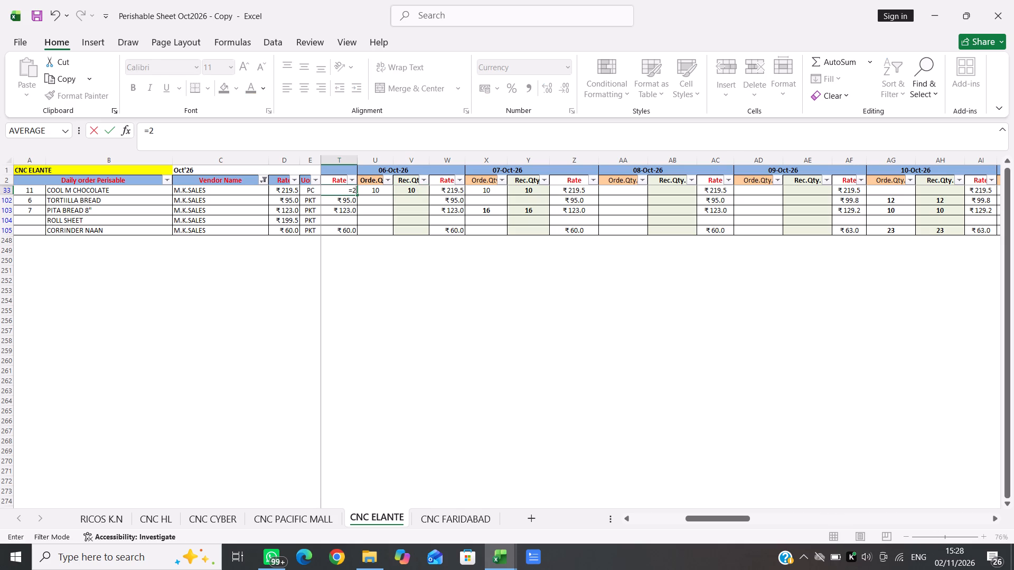
type("09.52")
type("*1.05")
key("Return")
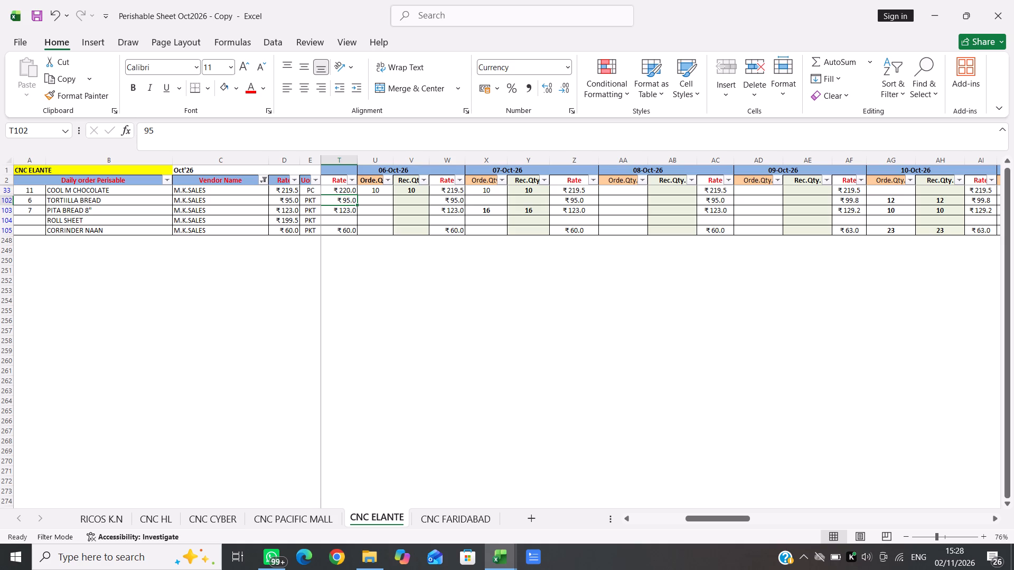
Fill PITA BREAD 8" for 06-Oct-26 with rate 129.2 in the preceding Rate column, ordered quantity 16 and received quantity 16.
left_click(346, 211)
type("129.2")
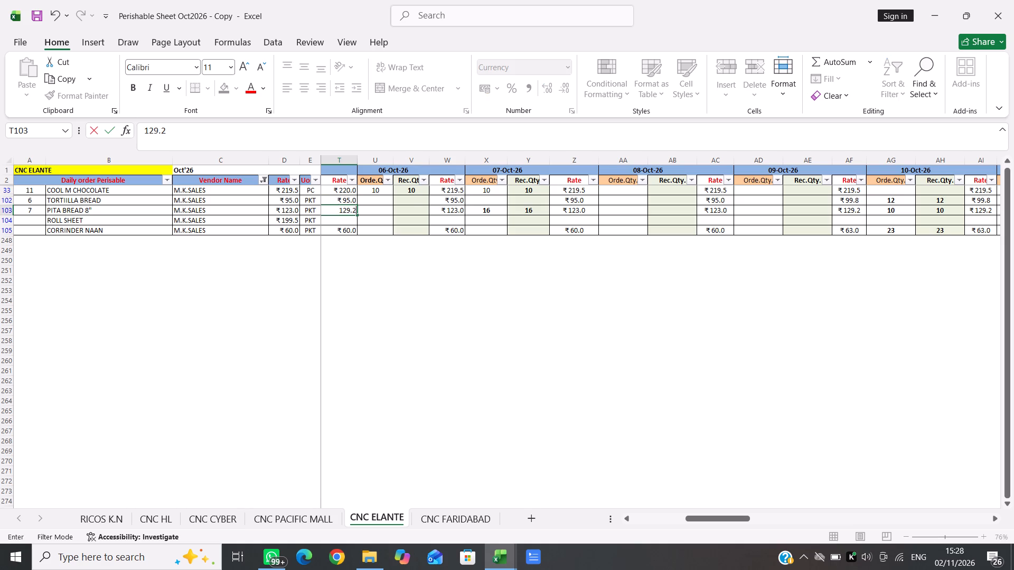
key("Right")
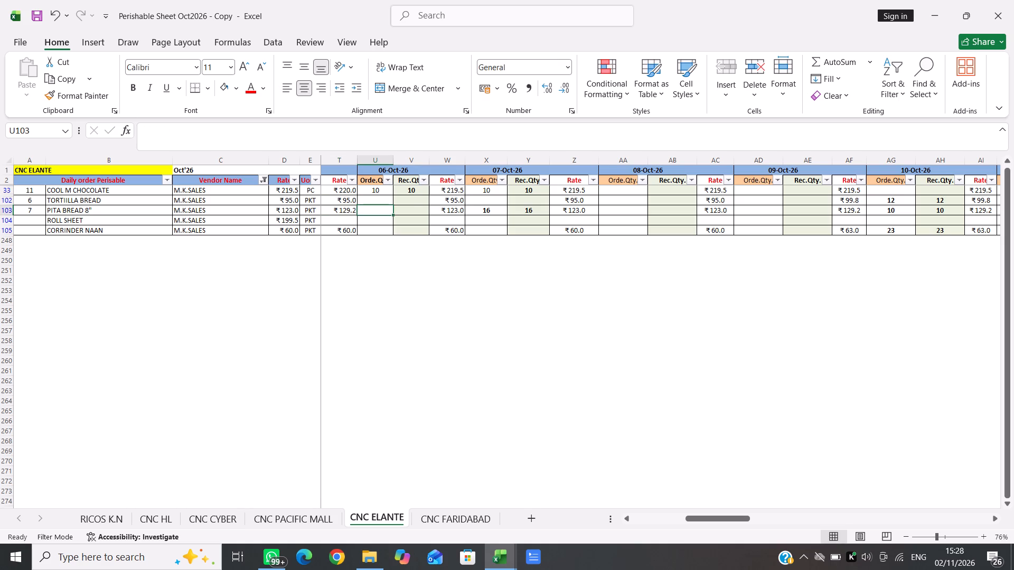
type("16")
key("Right")
type("16")
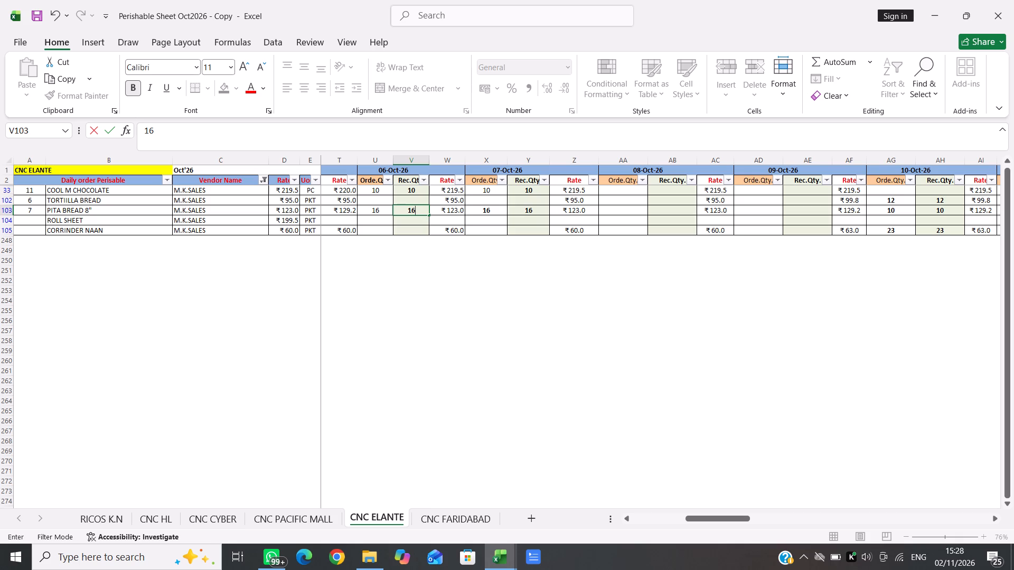
Clear the 07-Oct-26 ordered and received quantities for COOL M CHOCOLATE and PITA BREAD 8".
left_click(491, 189)
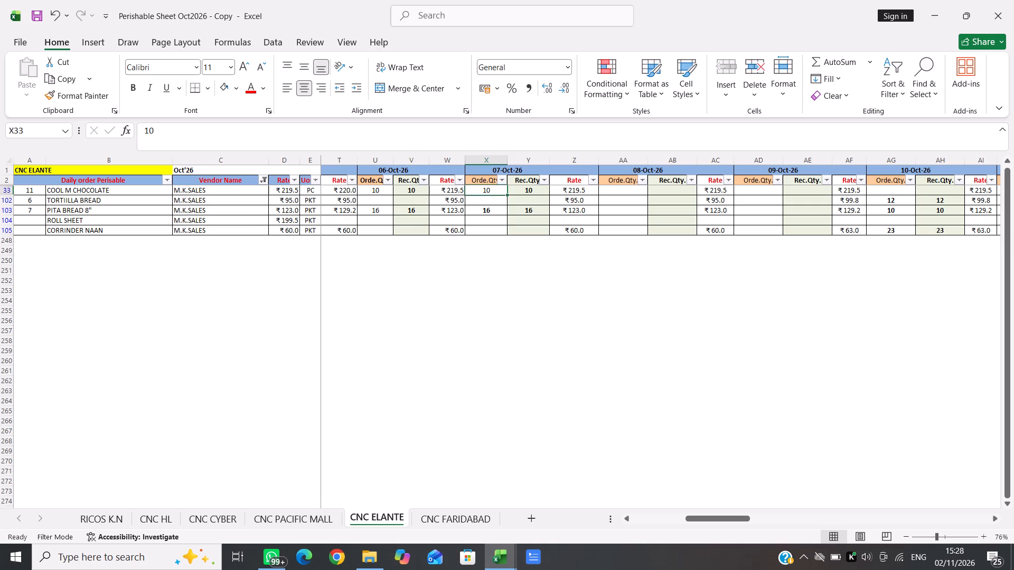
key("BackSpace")
key("Right")
key("BackSpace")
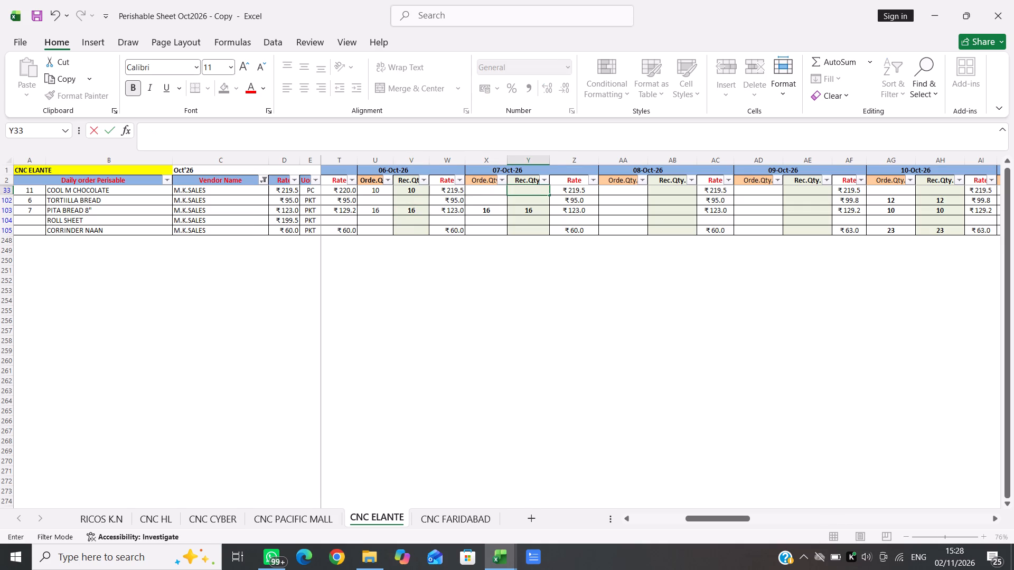
key("Down")
key("Down")
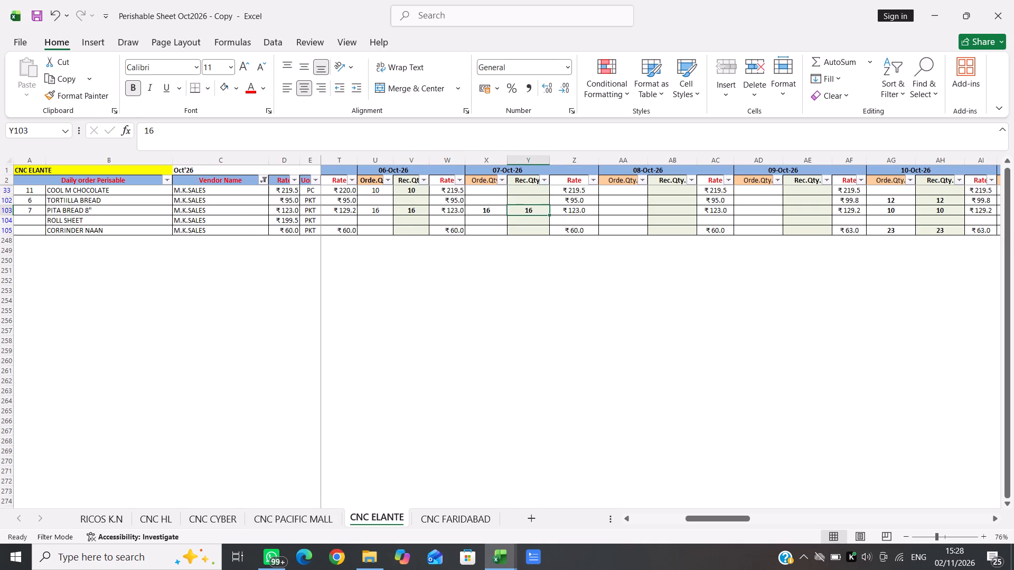
key("BackSpace")
key("Left")
key("BackSpace")
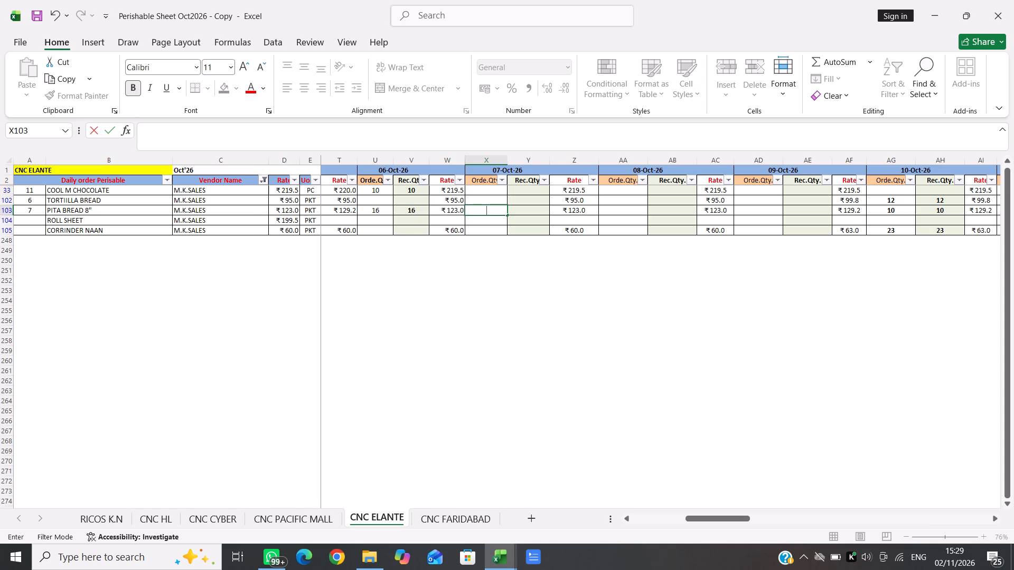
Set the PITA BREAD 8" rate to 129.2 in the Rate column just before the 03-Oct-26 quantities.
scroll(491, 189, "right", 3)
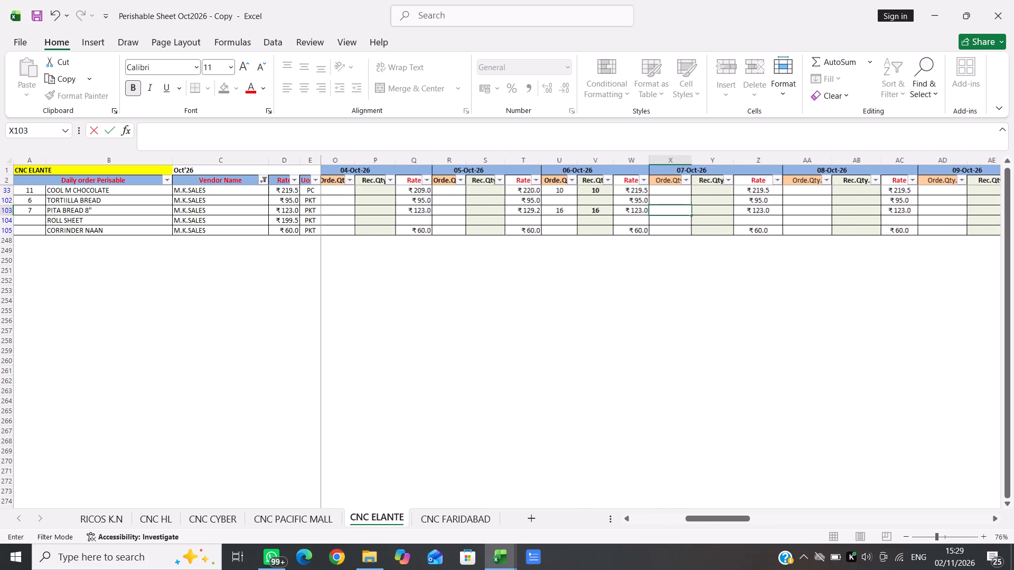
scroll(491, 189, "right", 4)
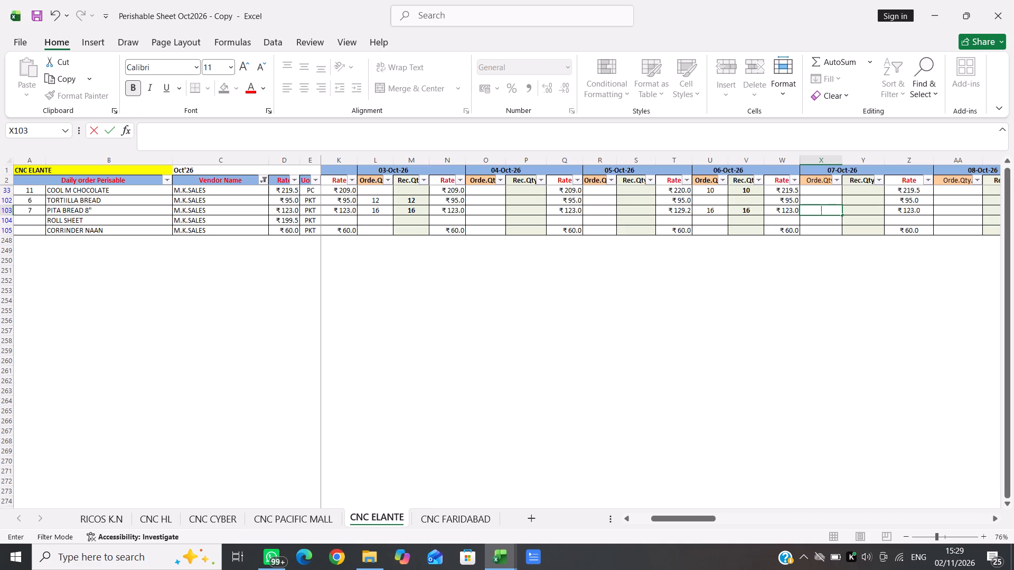
left_click(349, 212)
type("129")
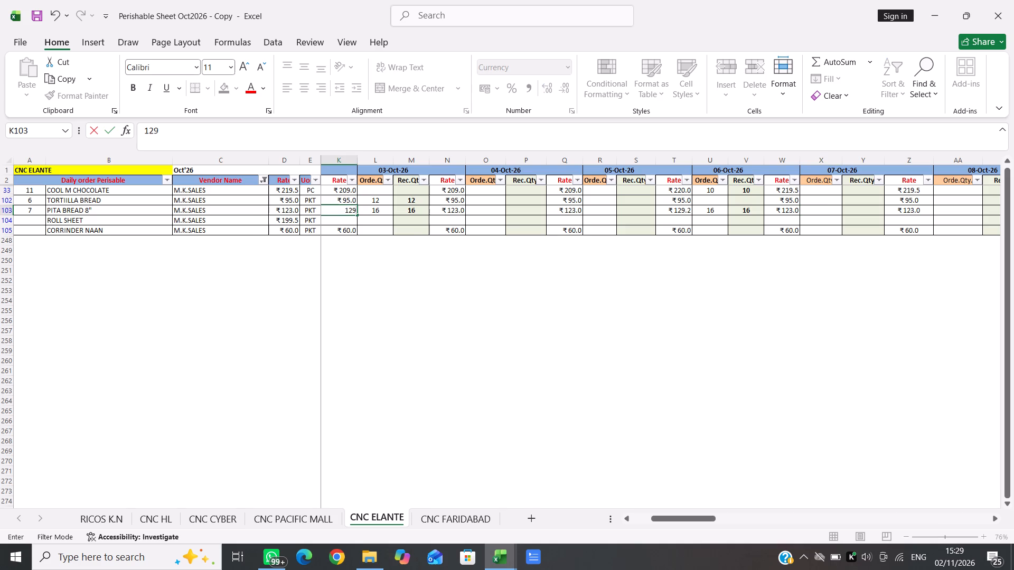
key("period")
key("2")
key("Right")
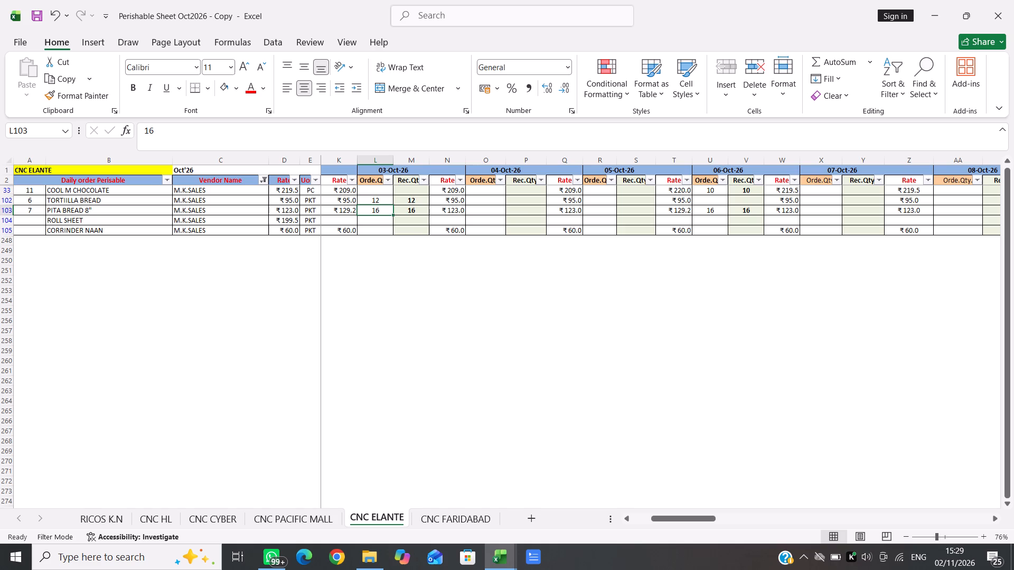
Set the TORTIILLA BREAD rate to 99.8 in the Rate column just before the 03-Oct-26 quantities.
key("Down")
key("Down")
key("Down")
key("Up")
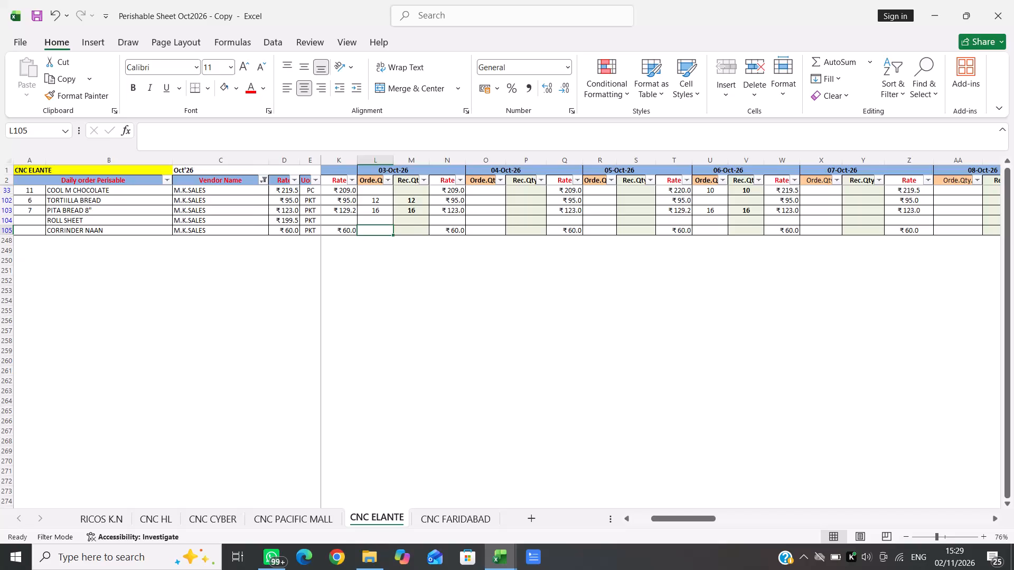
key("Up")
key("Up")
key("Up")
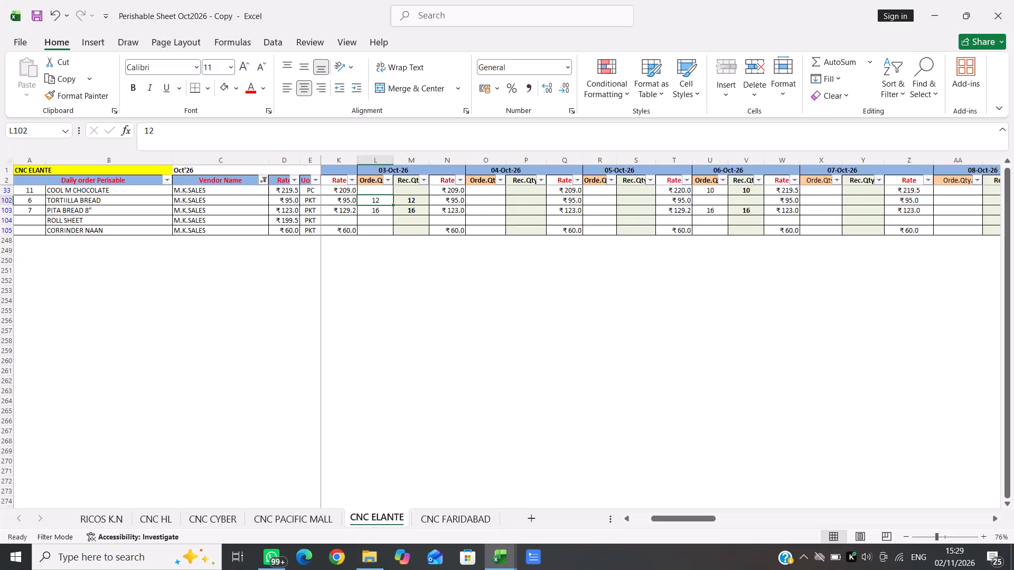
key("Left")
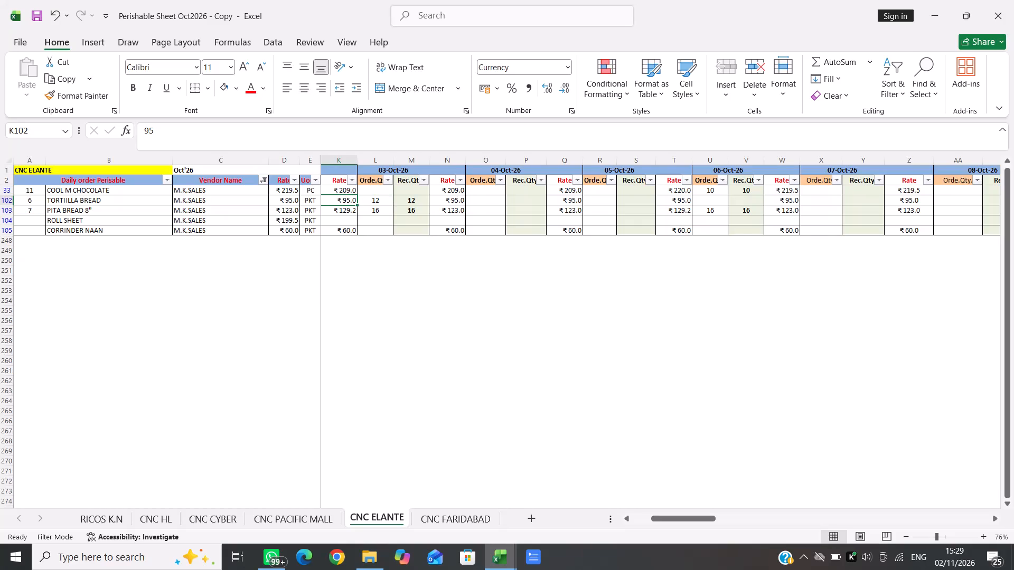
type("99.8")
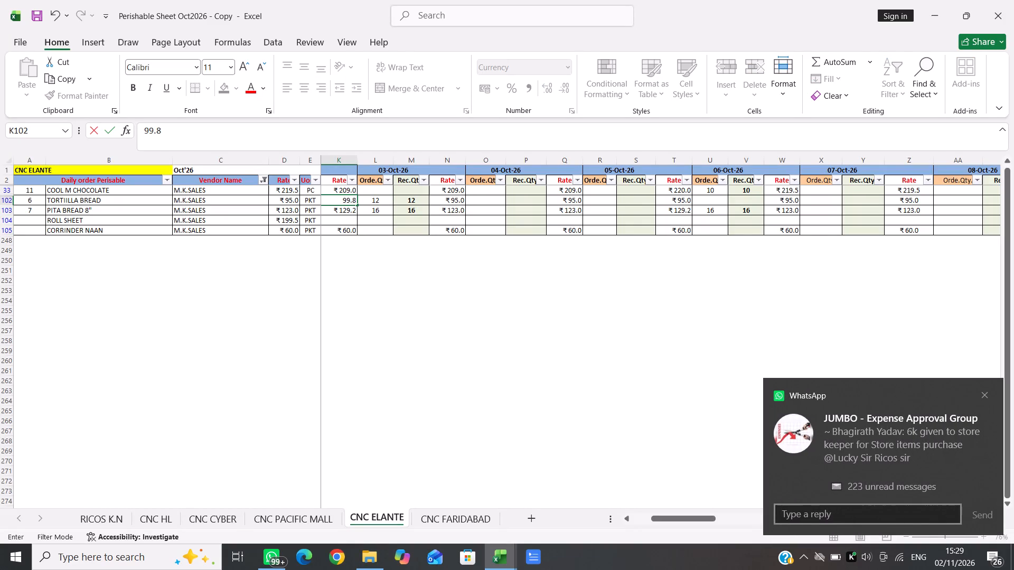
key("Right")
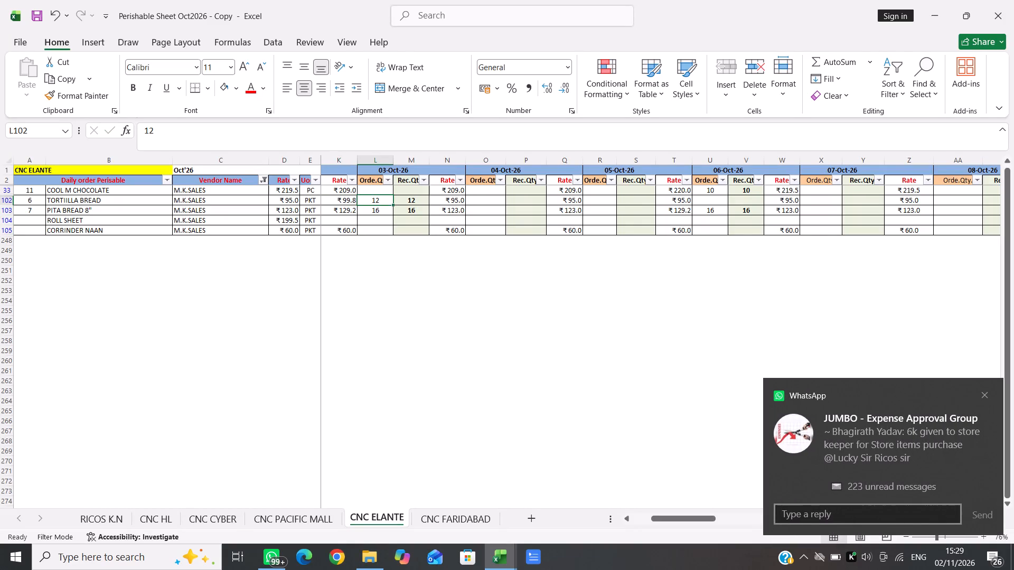
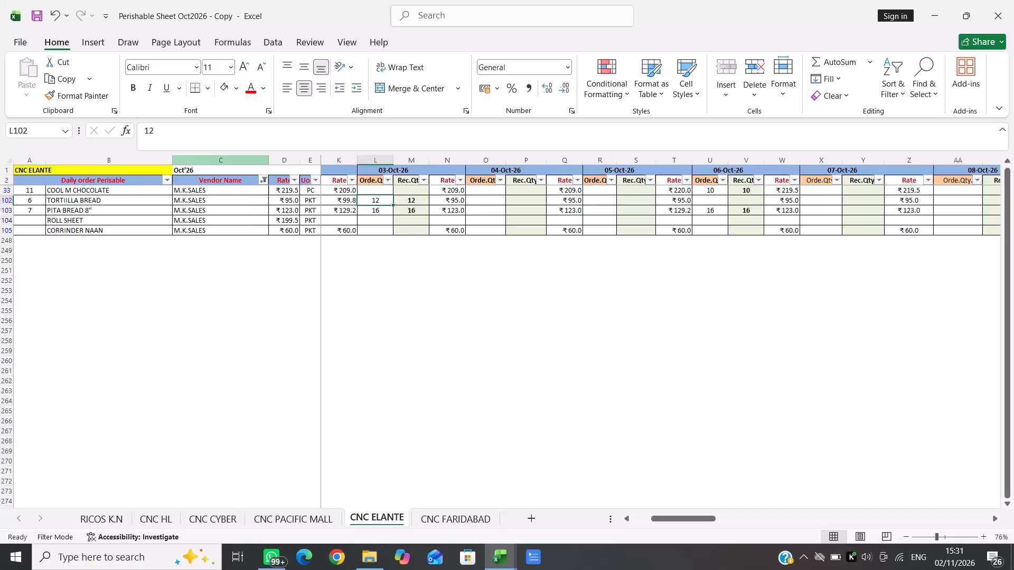
Save the workbook.
key("ctrl+s")
Clear the M.K.SALES vendor filter and filter Vendor Name to RAJ KUMAR FRESH STEAMS by searching for RAJ.
left_click(264, 178)
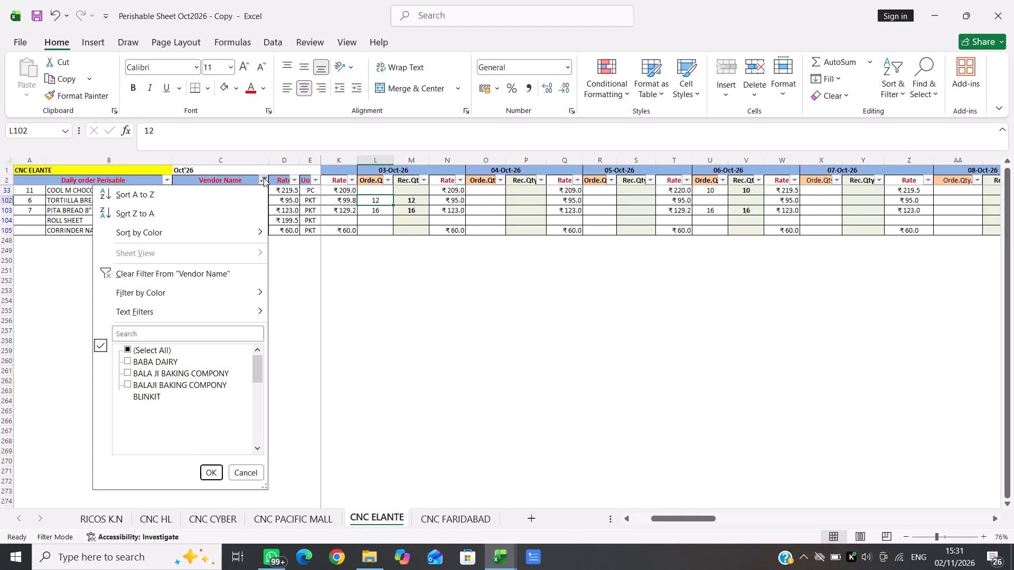
left_click(201, 277)
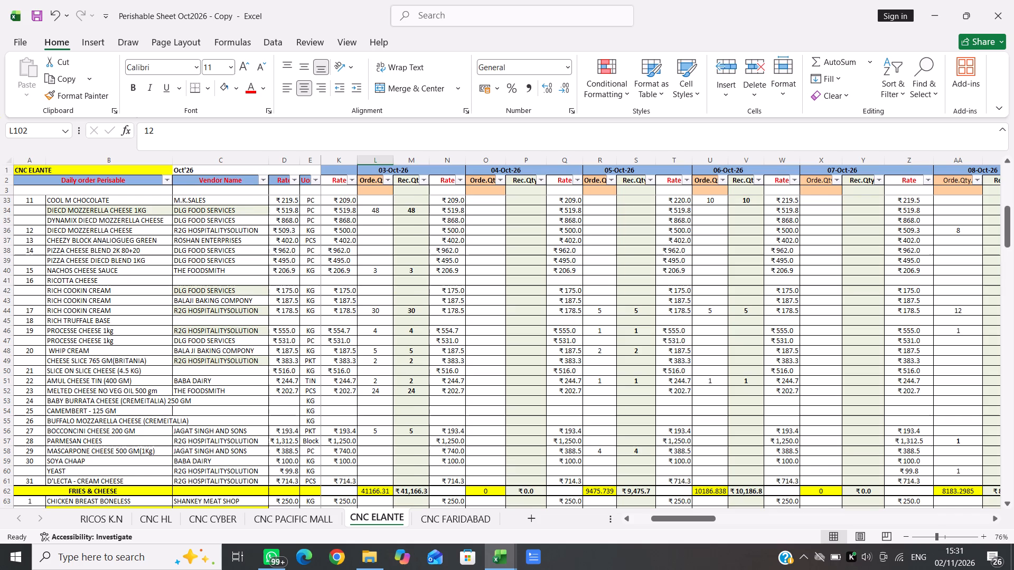
left_click(261, 180)
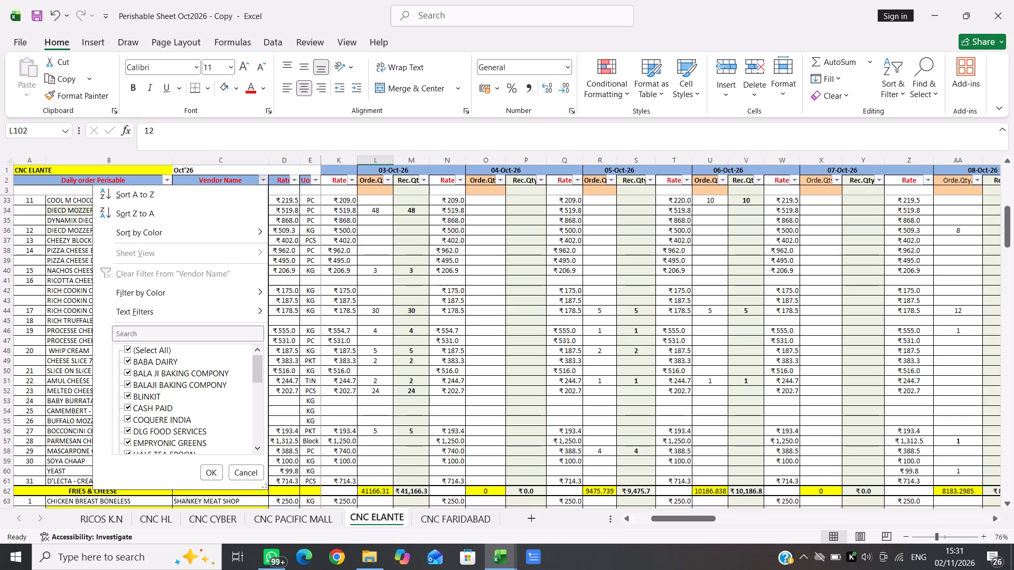
left_click(148, 335)
type("RAJ")
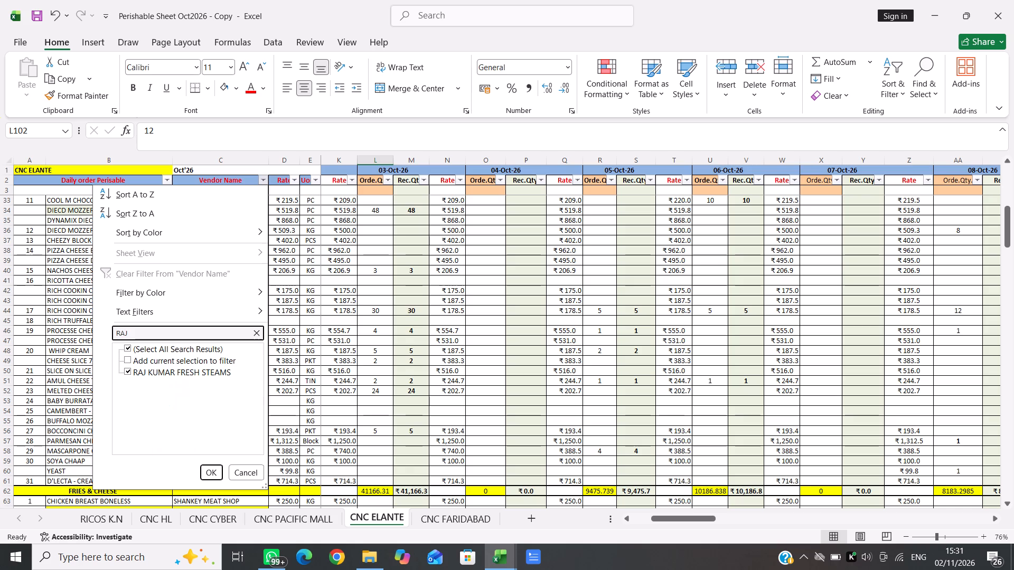
key("Return")
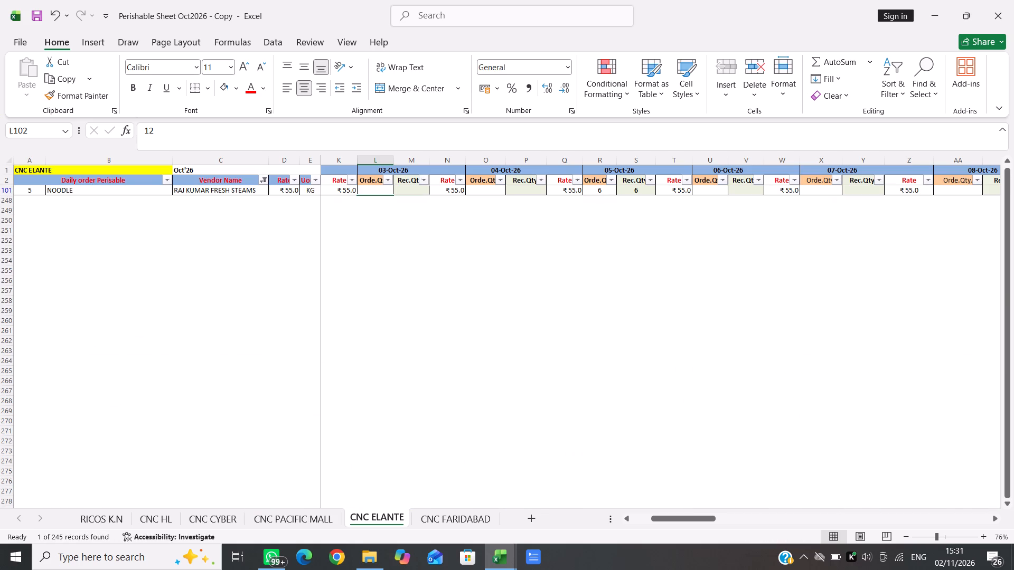
Enter ordered quantity 12 and received quantity 12 for NOODLE under 16-Oct-26.
scroll(504, 259, "up", 1)
scroll(504, 259, "left", 1)
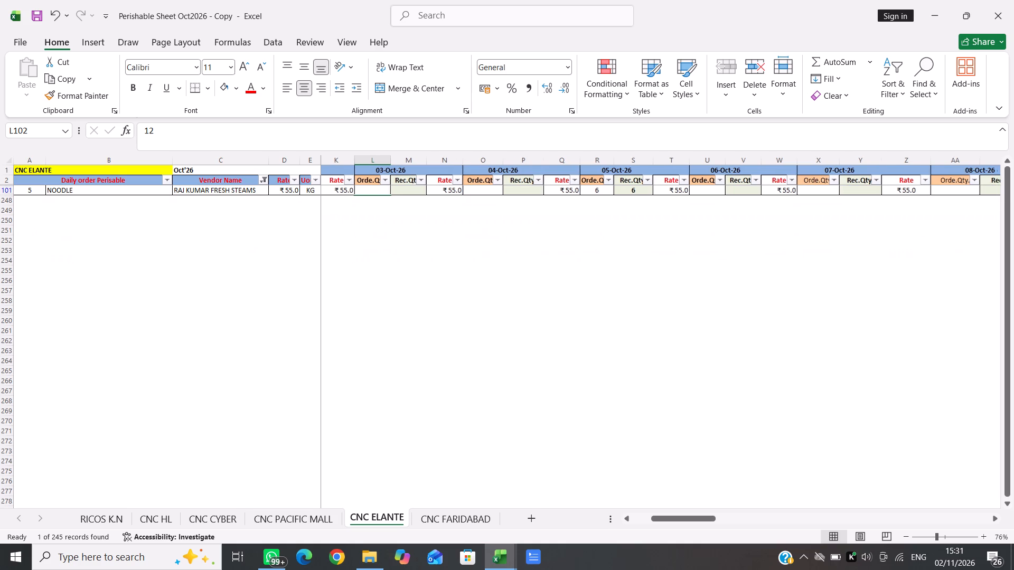
scroll(504, 259, "left", 1)
scroll(504, 259, "right", 3)
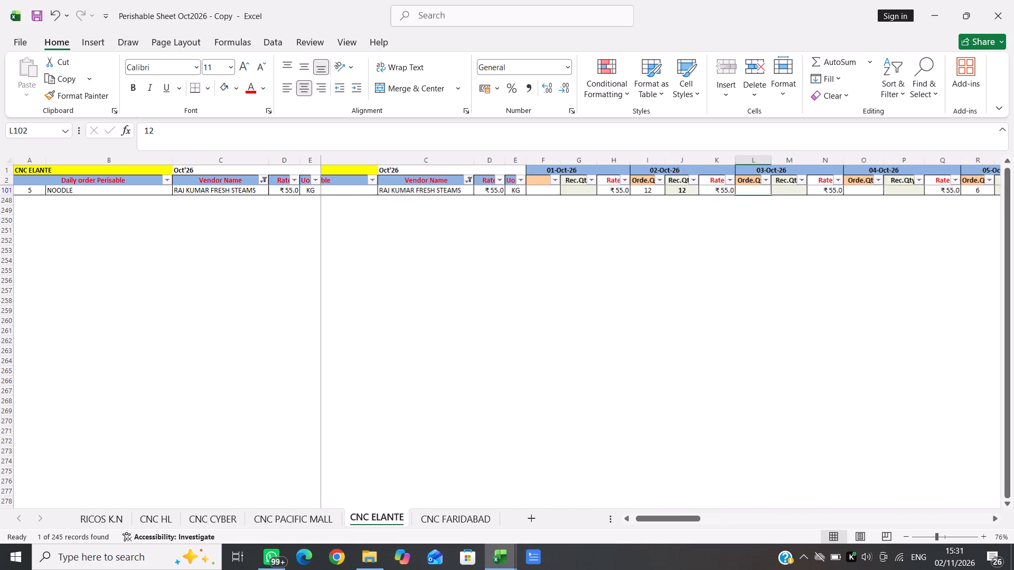
scroll(504, 259, "right", 1)
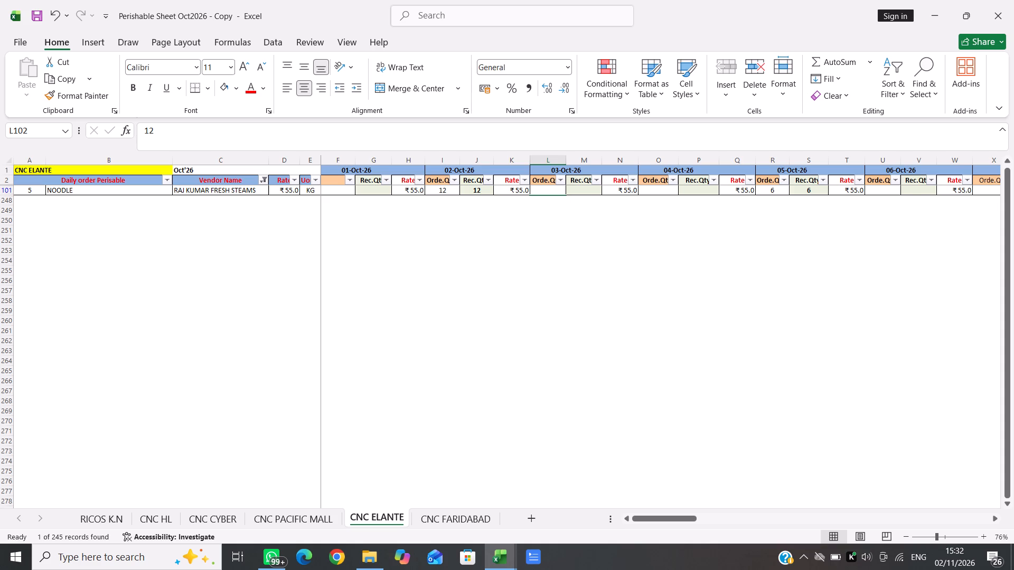
scroll(466, 195, "left", 6)
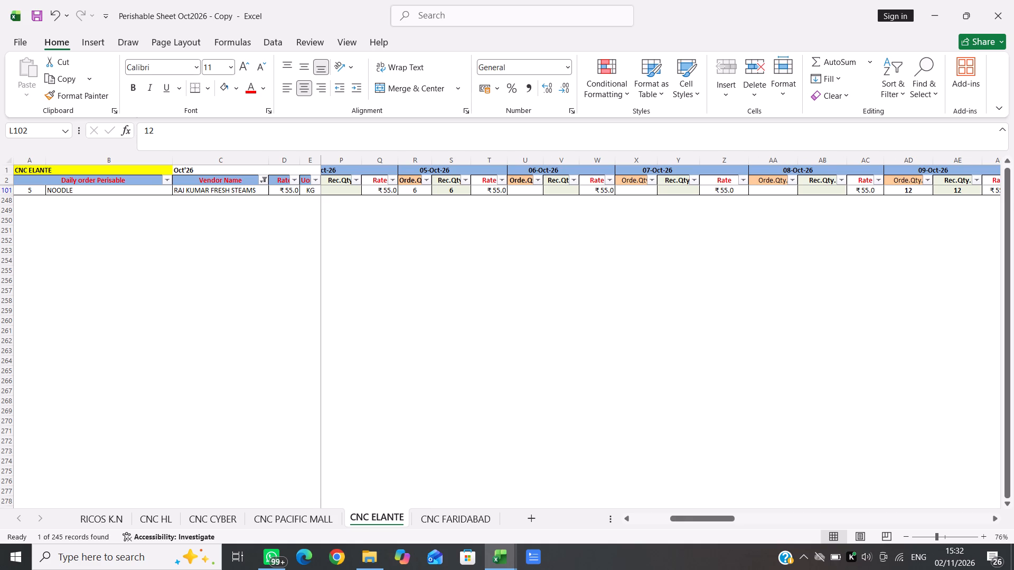
scroll(466, 195, "left", 3)
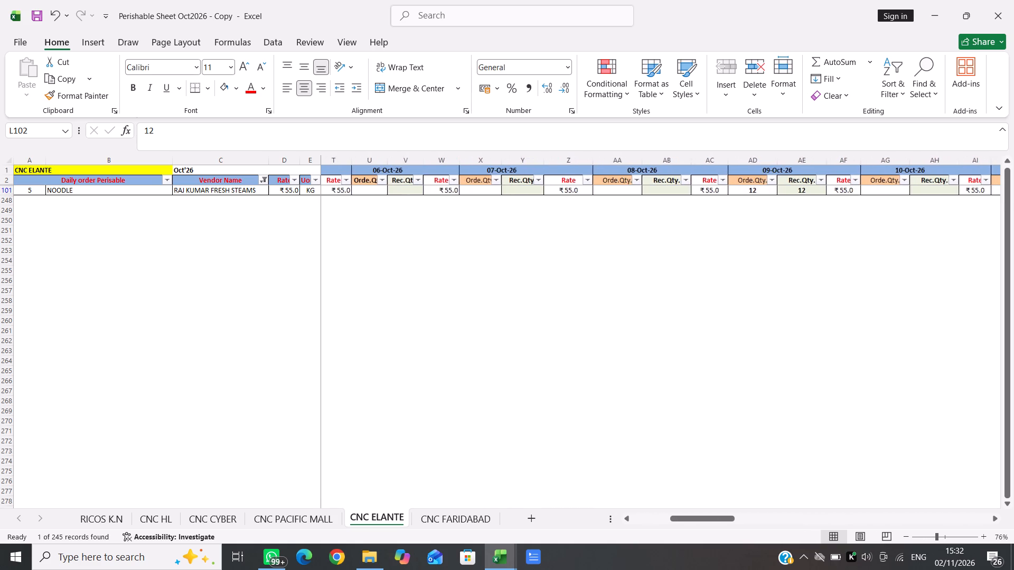
scroll(466, 195, "left", 4)
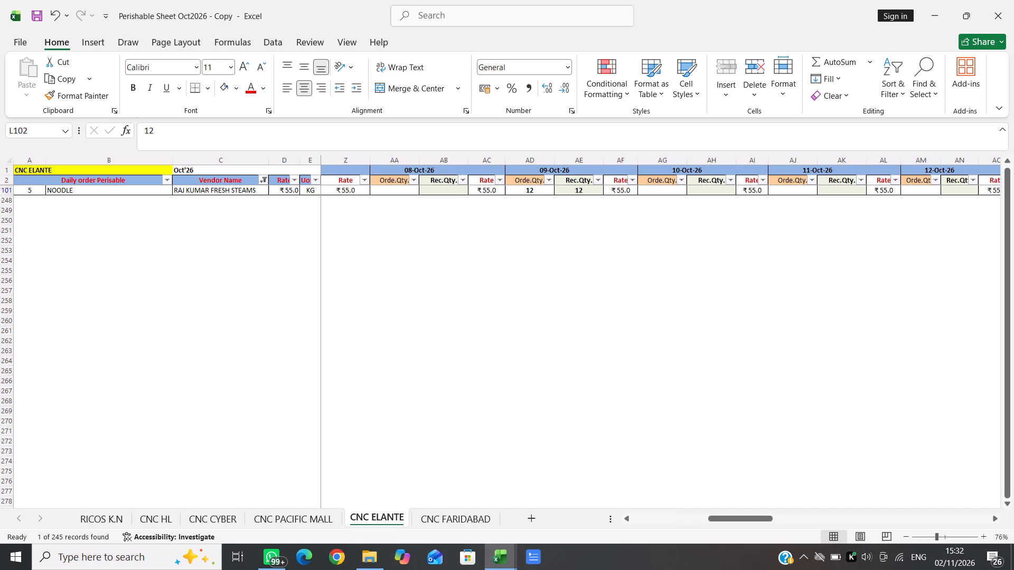
scroll(466, 195, "left", 7)
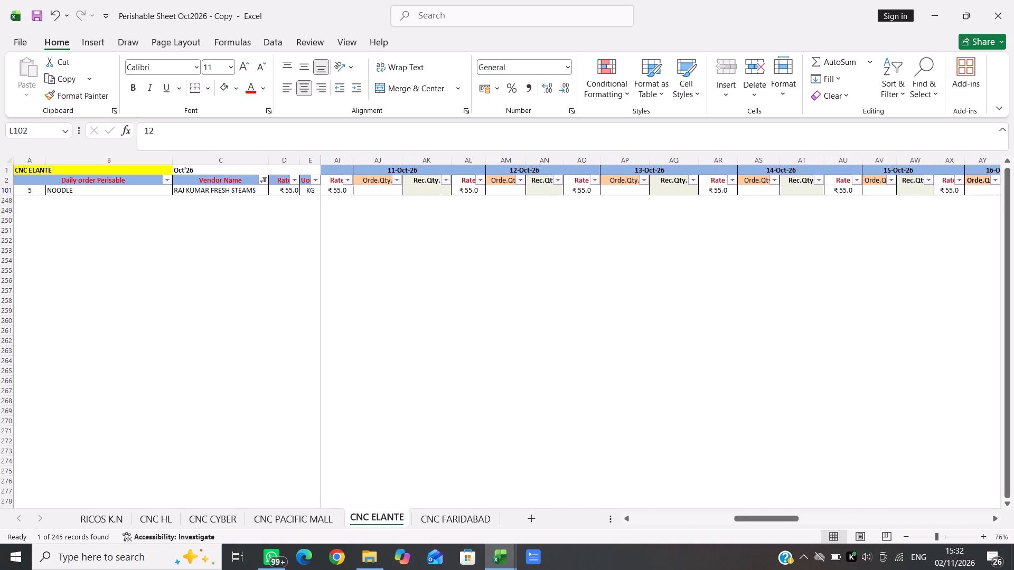
scroll(466, 195, "left", 7)
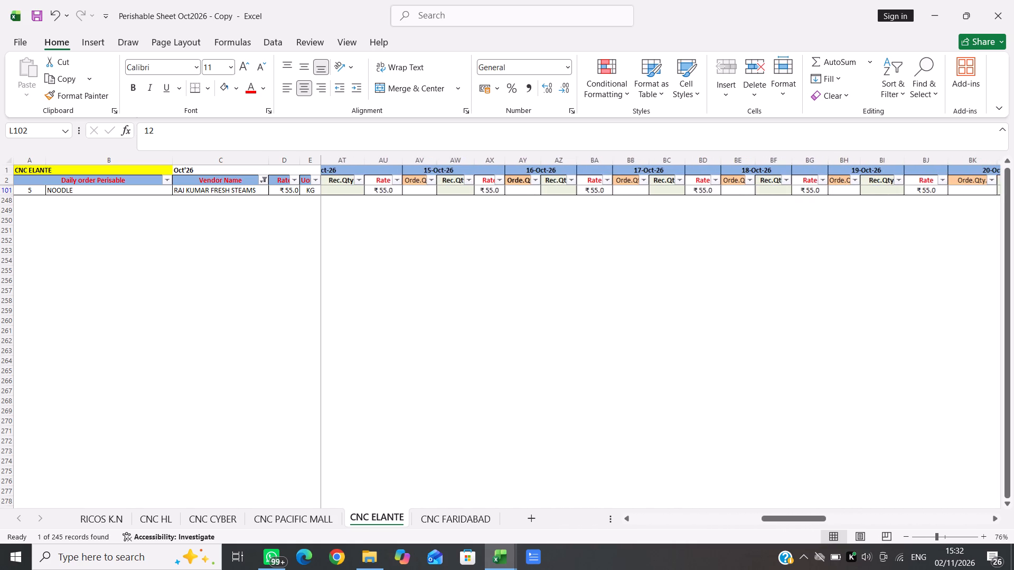
left_click(532, 189)
type("12")
key("Right")
type("12")
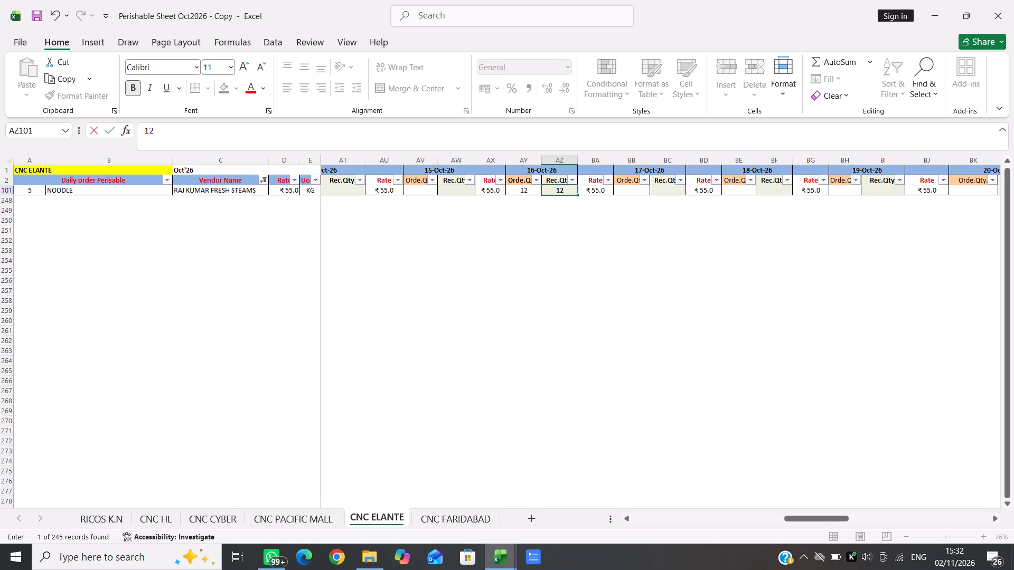
Enter ordered quantity 10 and received quantity 10 for NOODLE under 21-Oct-26.
scroll(532, 189, "left", 9)
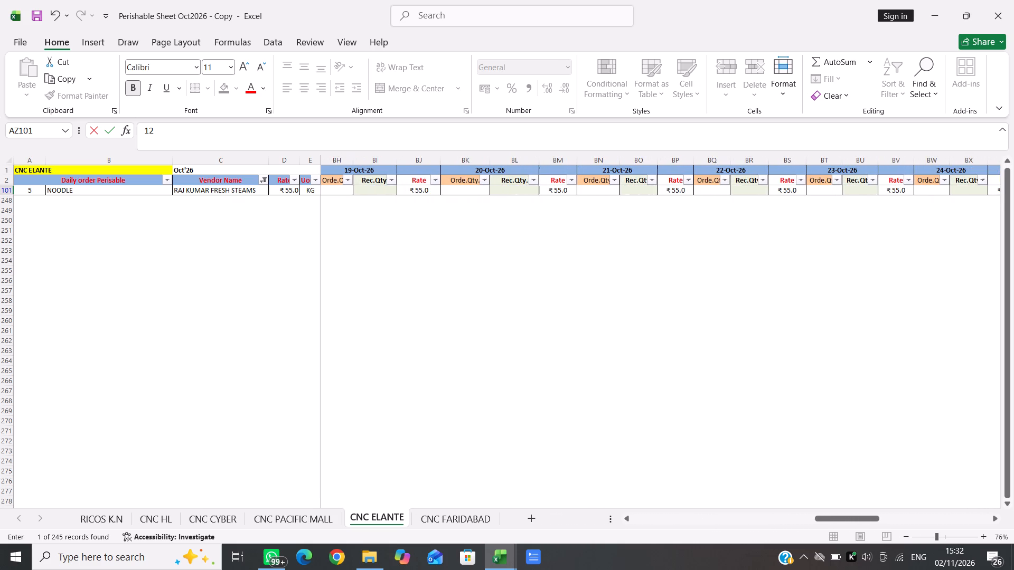
left_click(595, 192)
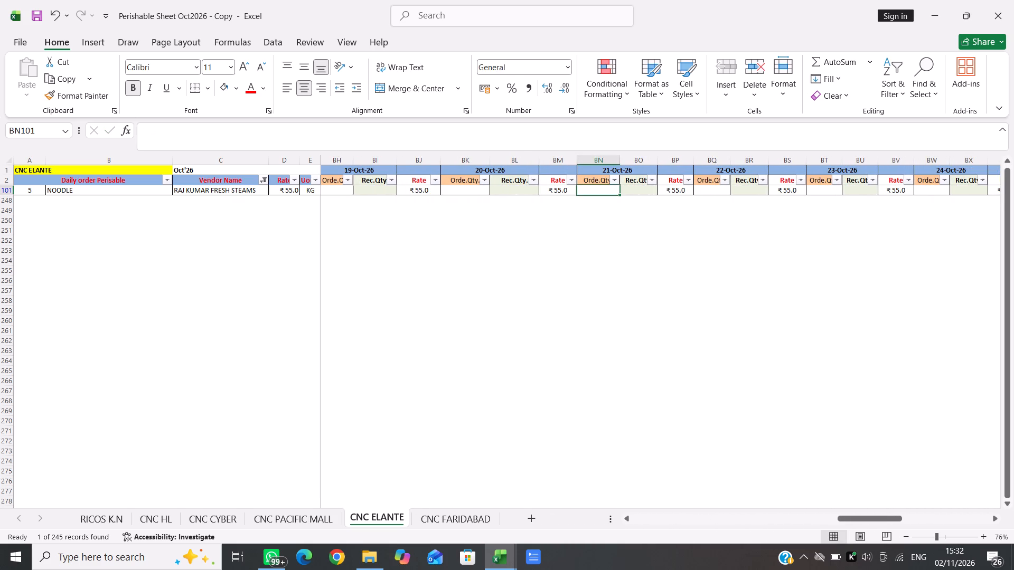
type("10")
key("Right")
type("10")
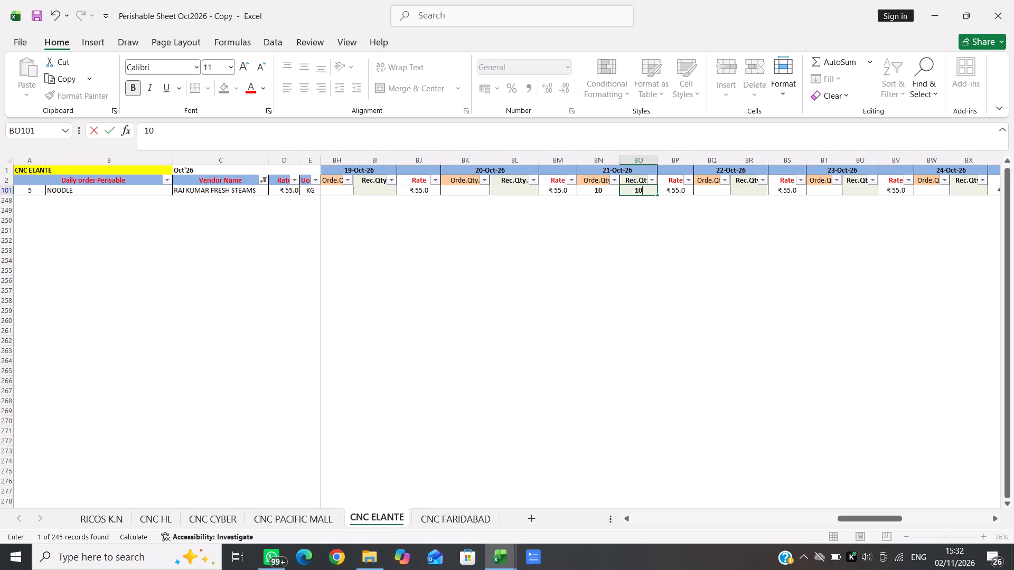
Enter ordered quantity 12 and received quantity 12 for NOODLE under 24-Oct-26 and save the workbook.
scroll(595, 192, "left", 4)
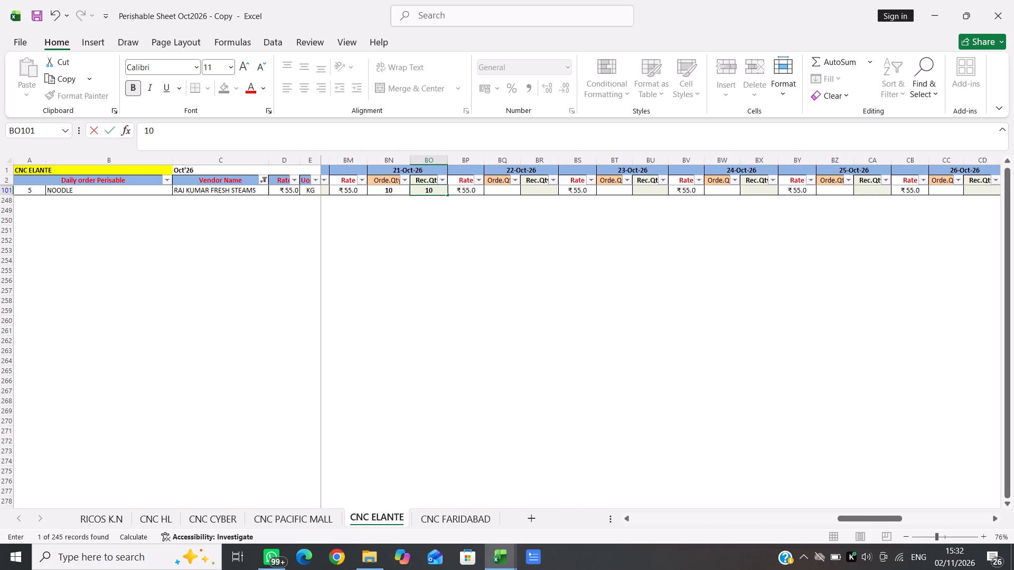
left_click(701, 192)
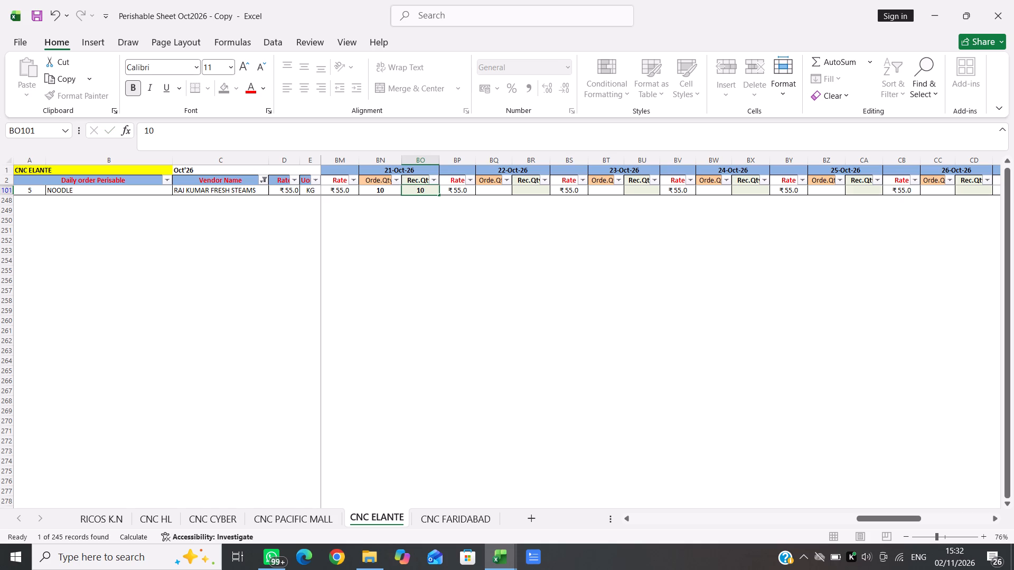
type("12")
key("Right")
type("12")
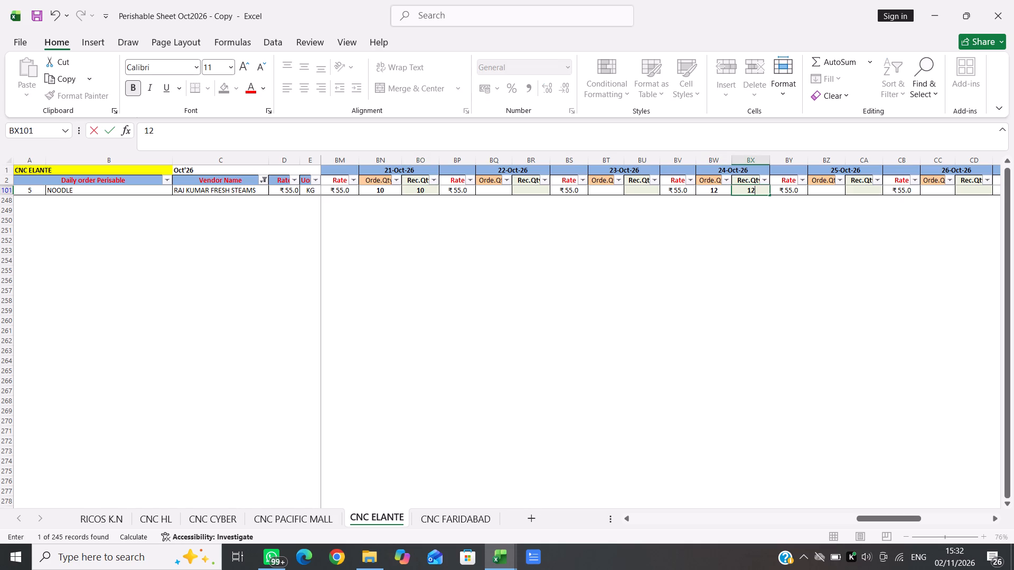
key("ctrl+s")
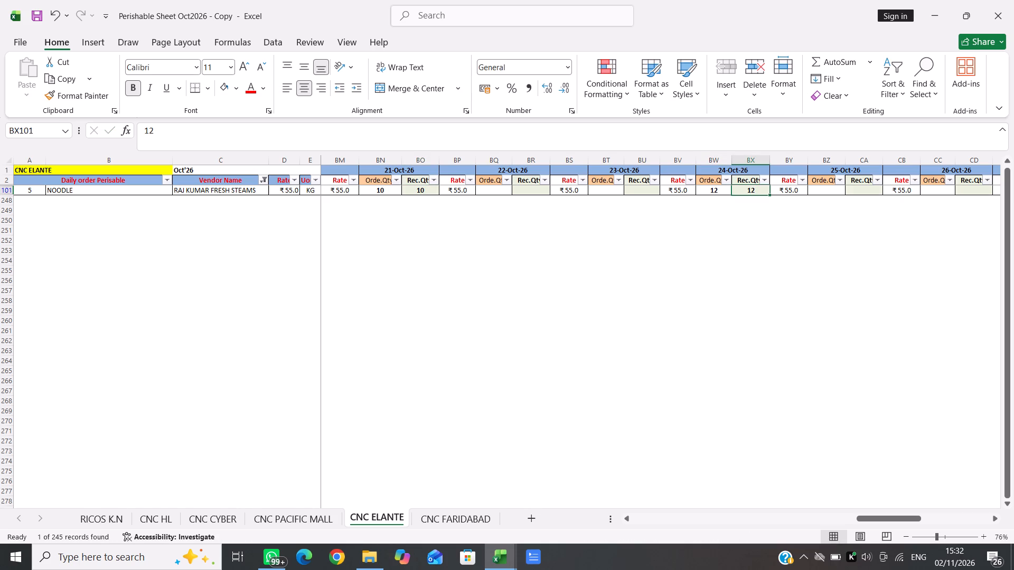
Change the Vendor Name filter to show only RGS items.
left_click(261, 178)
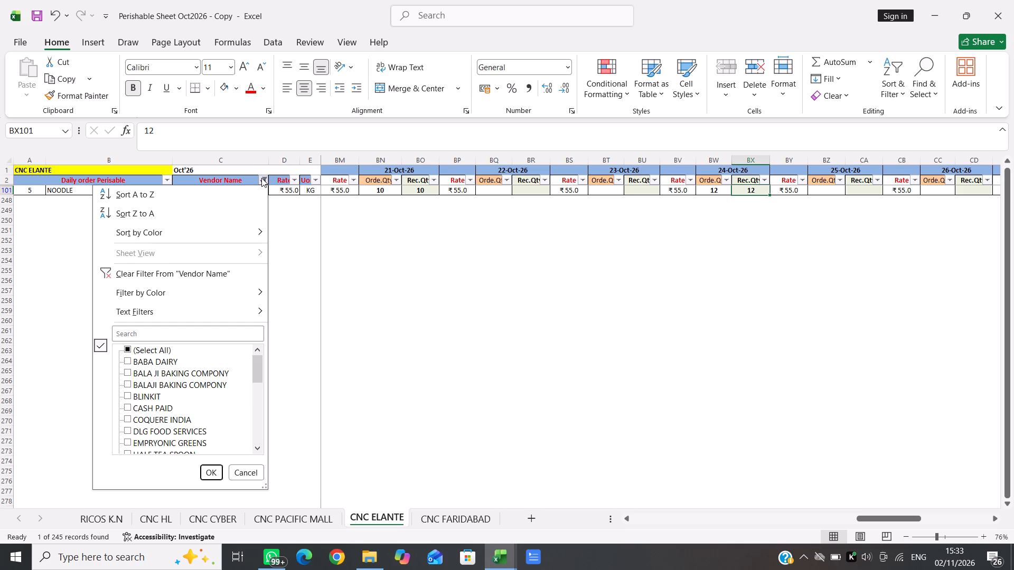
left_click(138, 329)
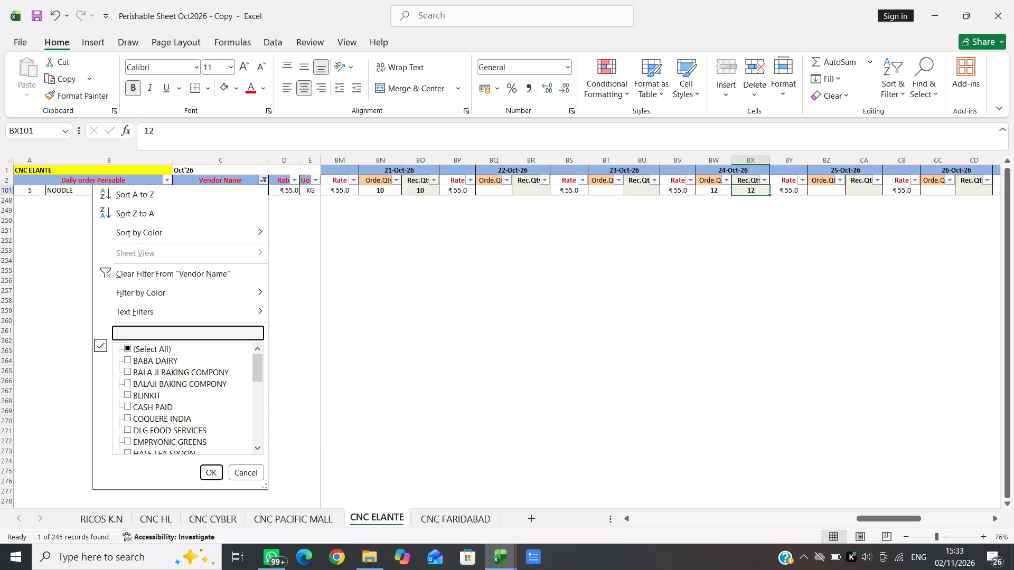
key("r")
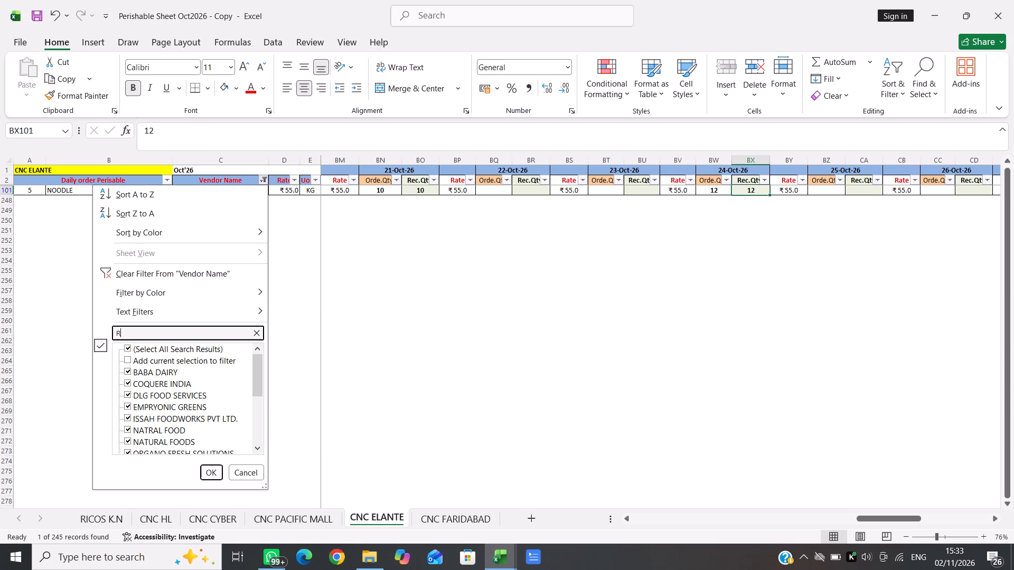
key("g")
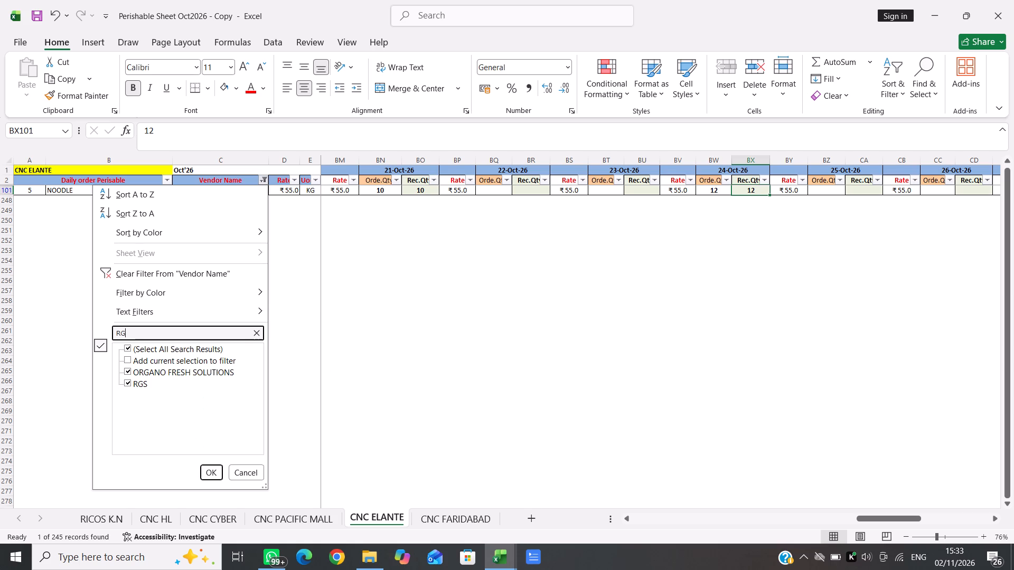
key("s")
key("Return")
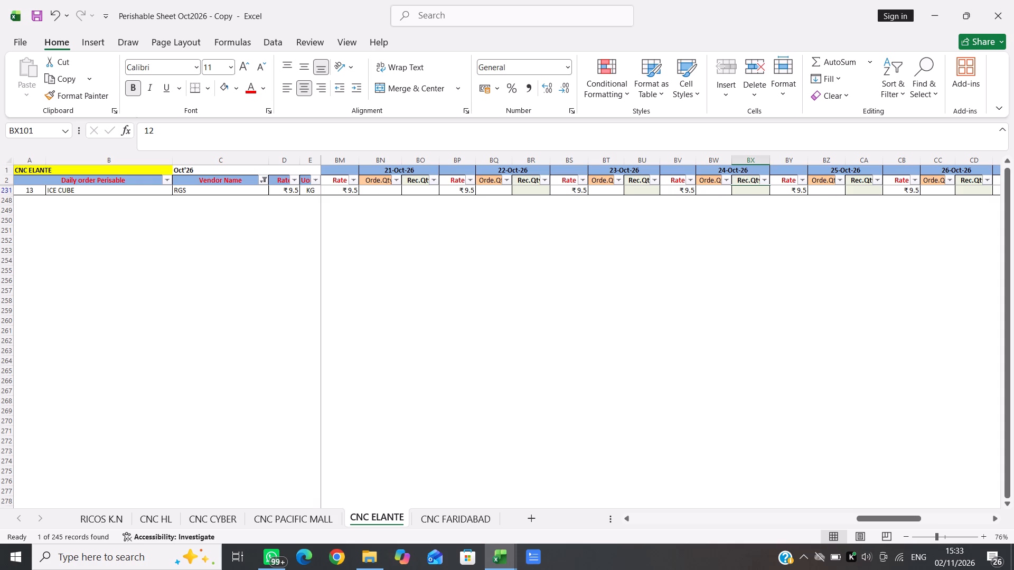
Enter ordered quantity 30 and received quantity 30 for ICE CUBE under 14-Oct-26.
scroll(560, 208, "right", 6)
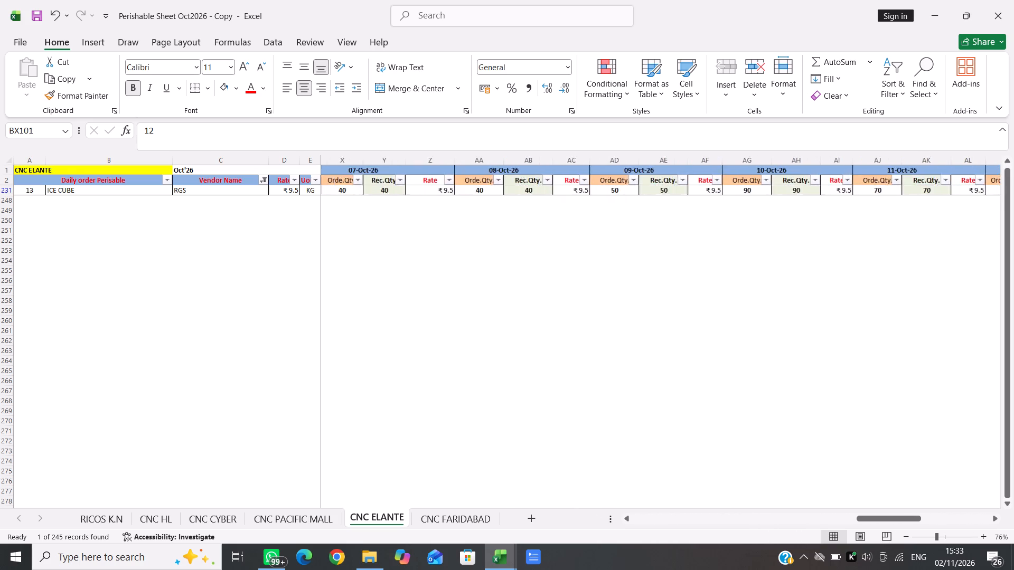
scroll(560, 208, "right", 3)
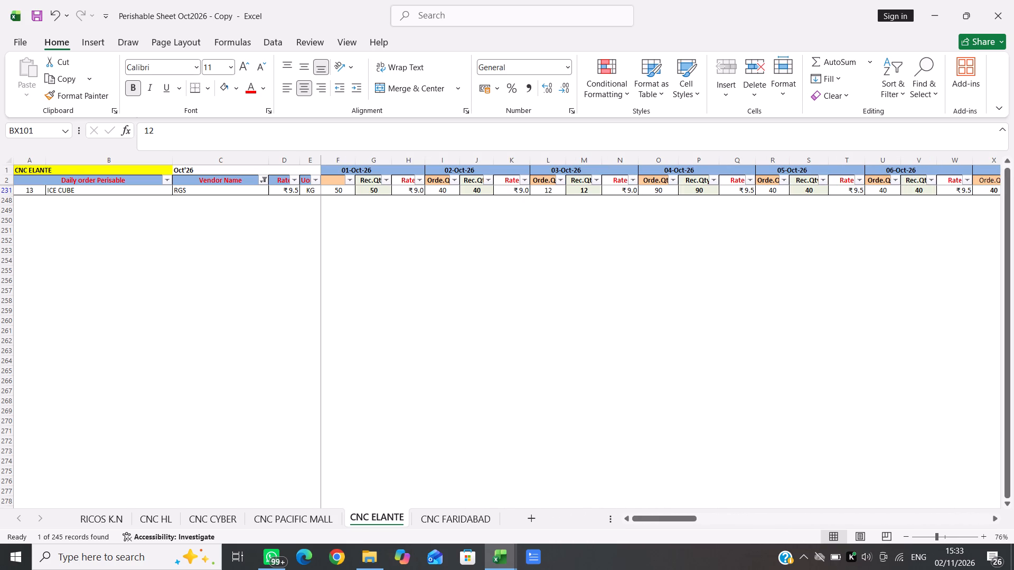
scroll(560, 208, "left", 5)
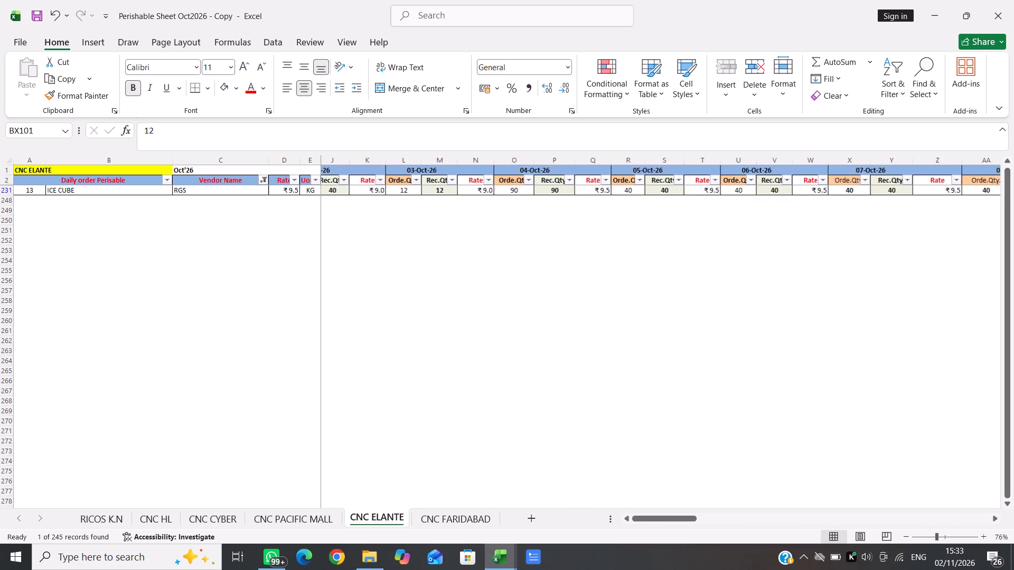
scroll(560, 208, "left", 11)
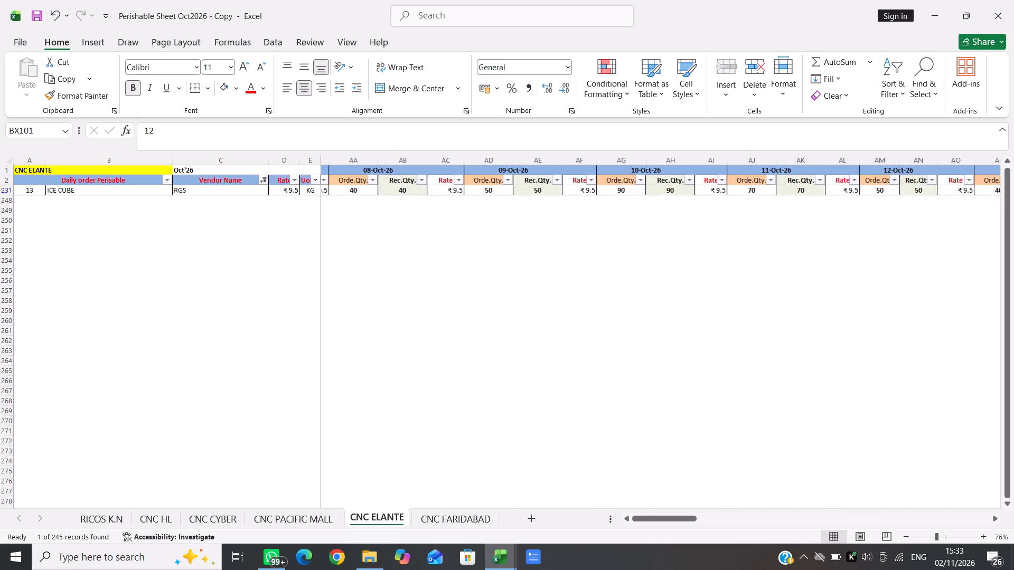
scroll(560, 208, "left", 9)
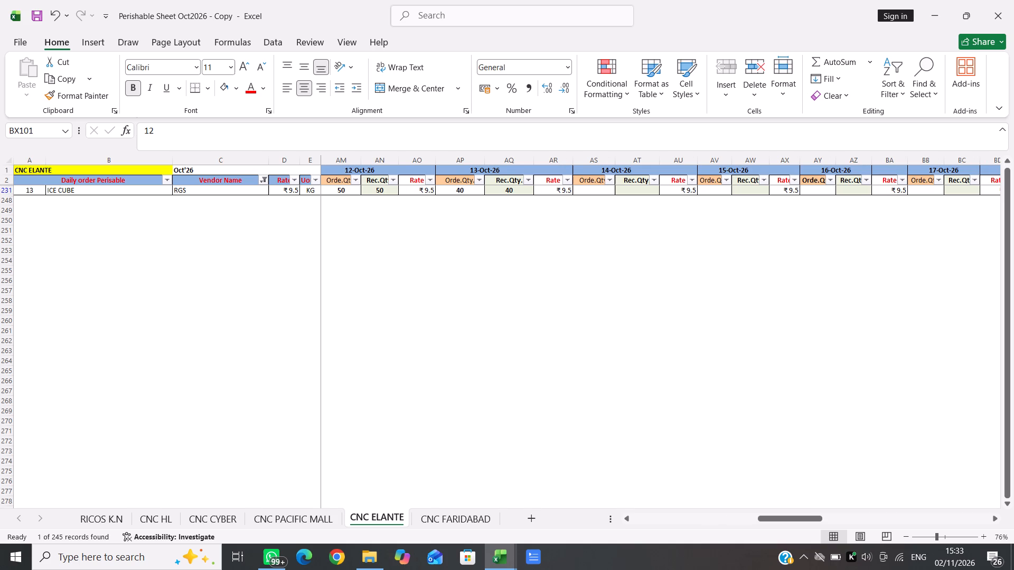
left_click(590, 192)
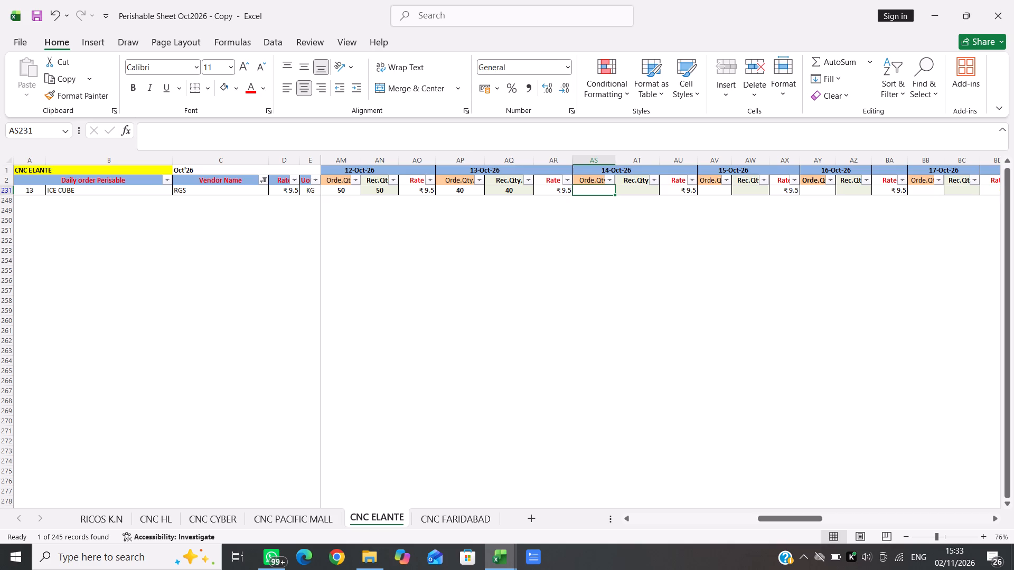
type("30")
key("Right")
type("30")
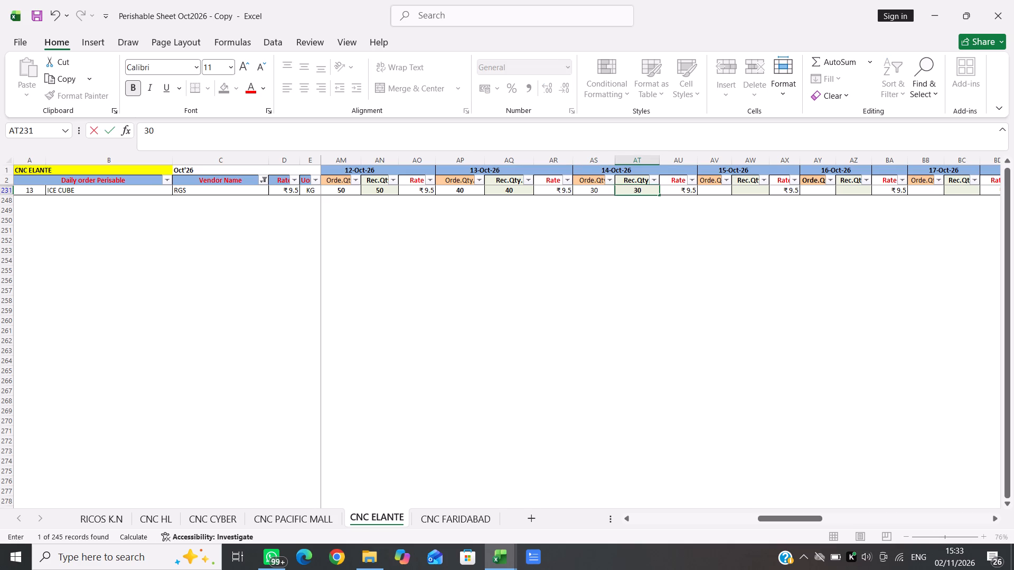
key("Right")
Enter ordered quantity 40 and received quantity 40 for ICE CUBE under 15-Oct-26.
key("Right")
key("Right")
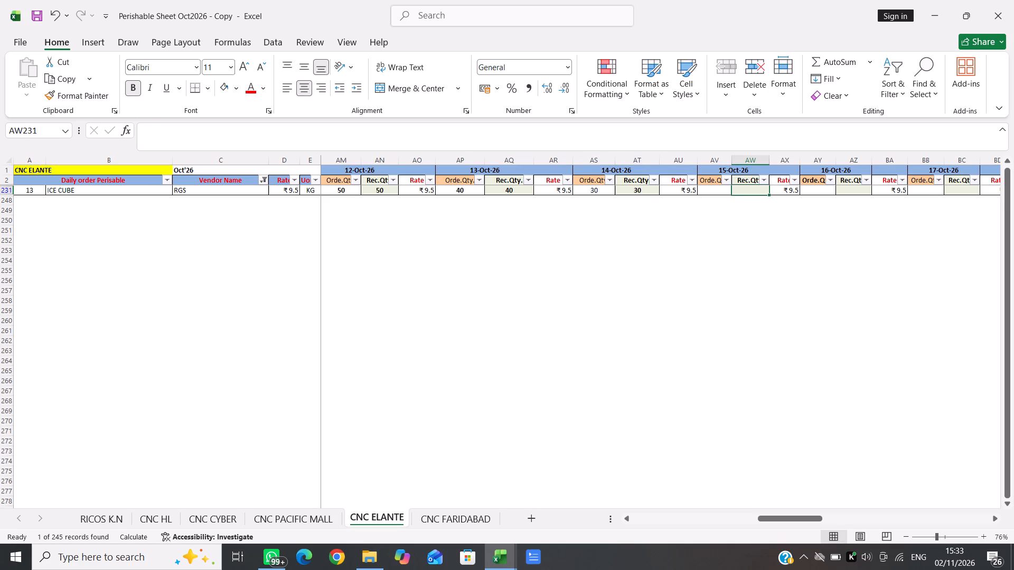
key("Left")
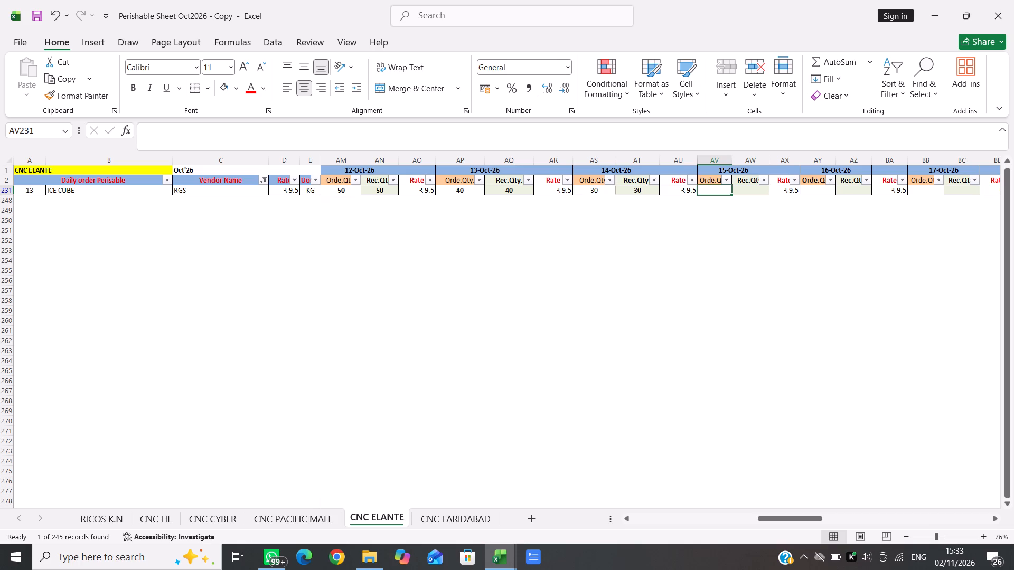
type("40")
key("Right")
type("40")
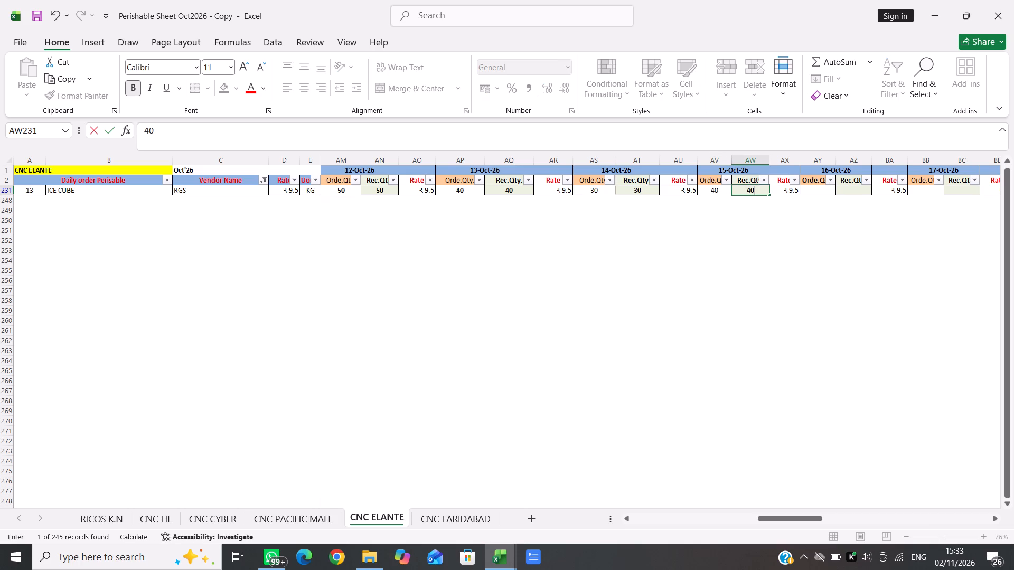
Enter ordered quantity 40 and received quantity 40 for ICE CUBE under 16-Oct-26.
scroll(590, 192, "left", 5)
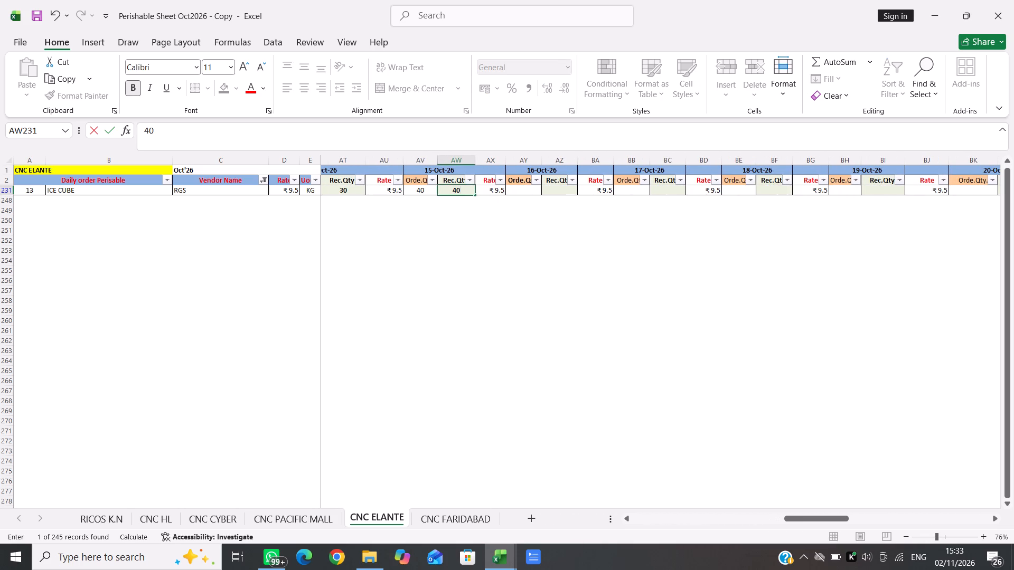
left_click(517, 192)
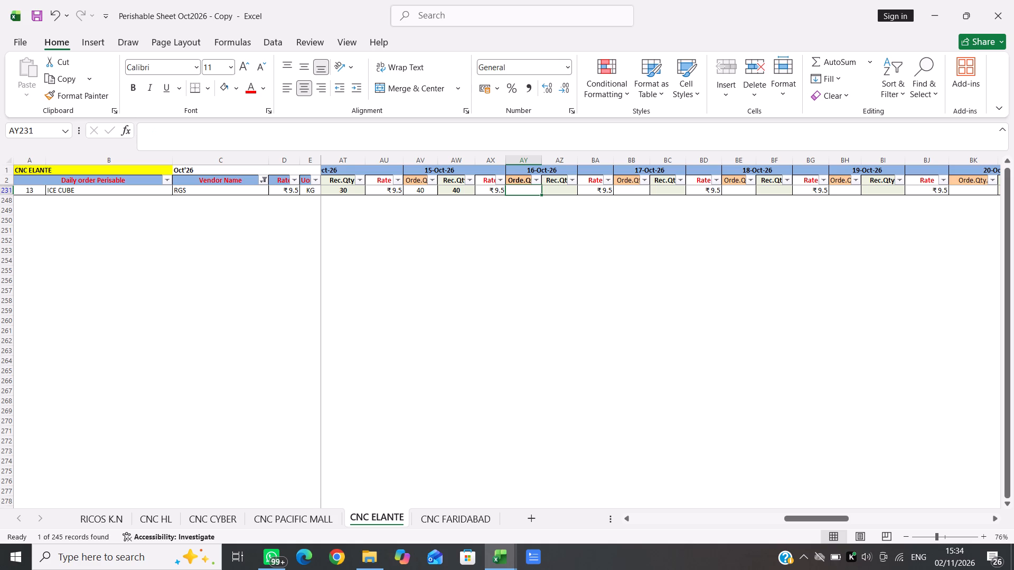
type("40")
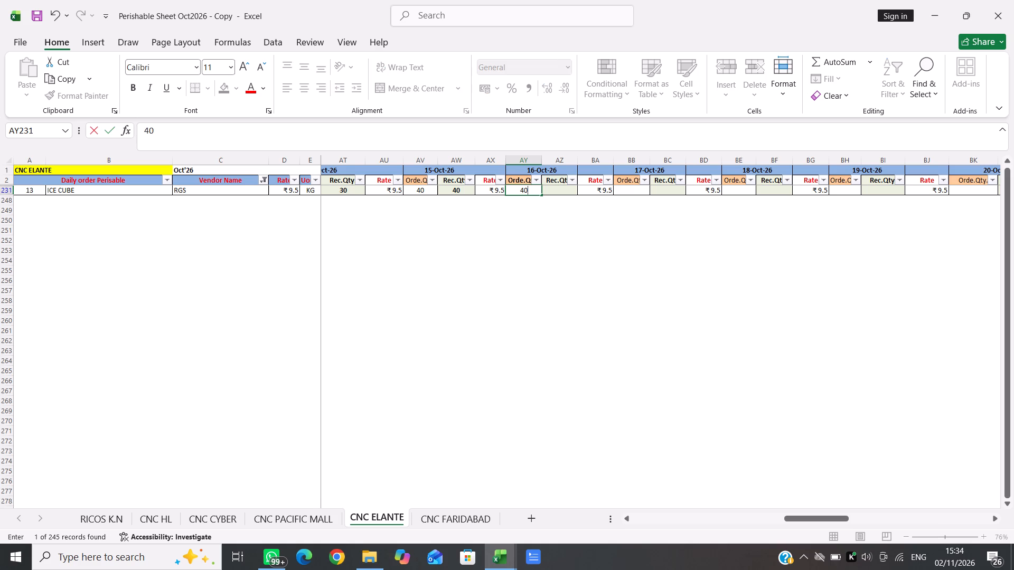
key("Right")
type("40")
Enter ordered quantity 80 and received quantity 80 for ICE CUBE under 17-Oct-26.
key("Right")
key("Right")
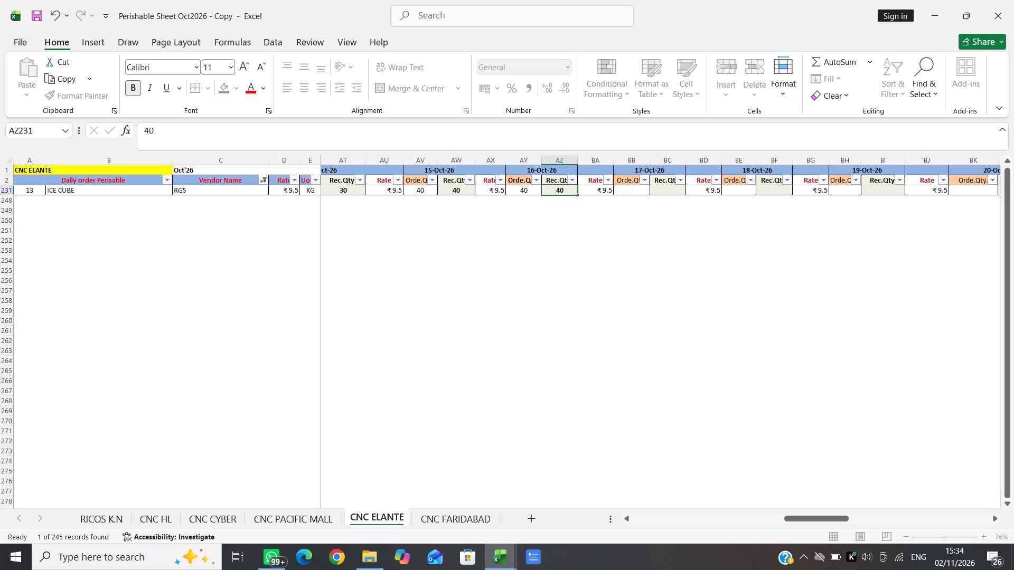
key("Right")
key("Left")
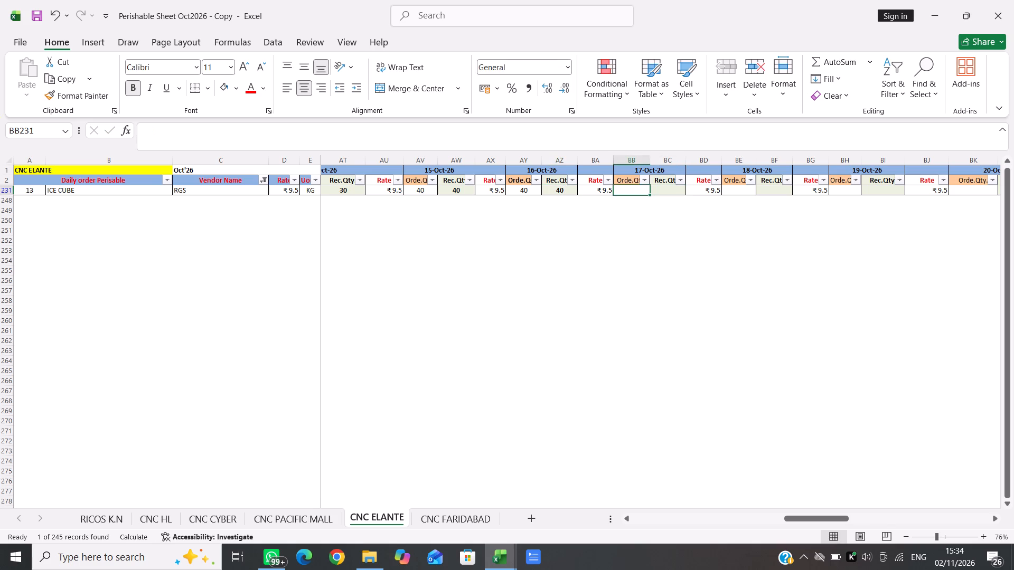
type("80")
key("Right")
type("80")
Enter ordered quantity 70 and received quantity 70 for ICE CUBE under 18-Oct-26.
key("Right")
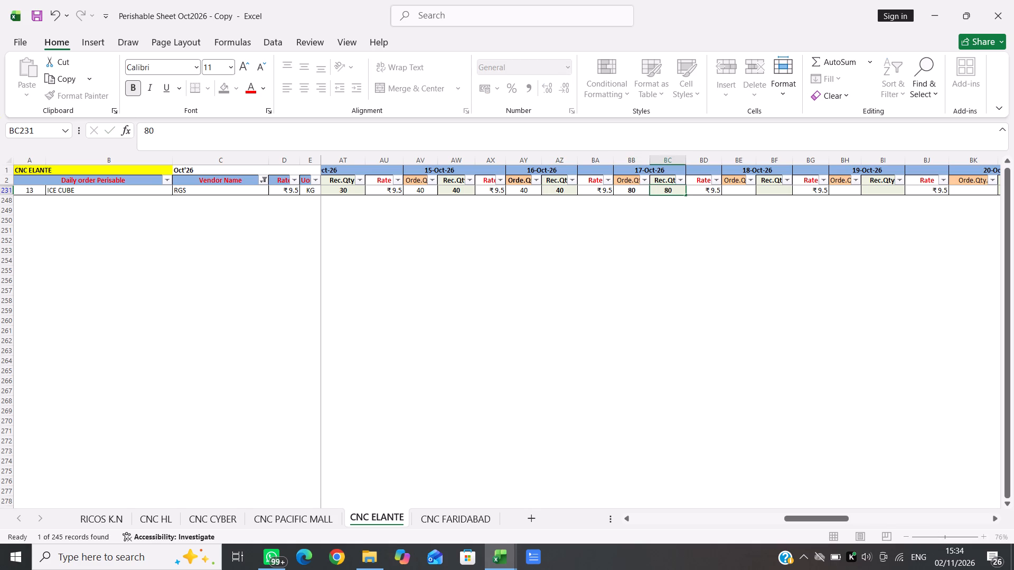
key("Right")
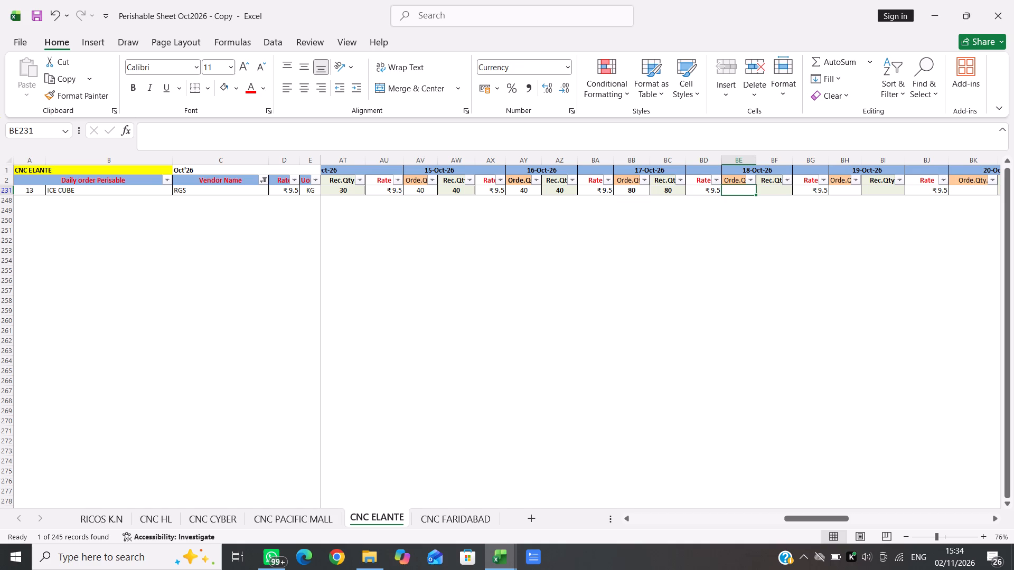
type("70")
key("Right")
type("70")
Enter ordered quantity 40 and received quantity 40 for ICE CUBE under 19-Oct-26.
key("Right")
key("Right")
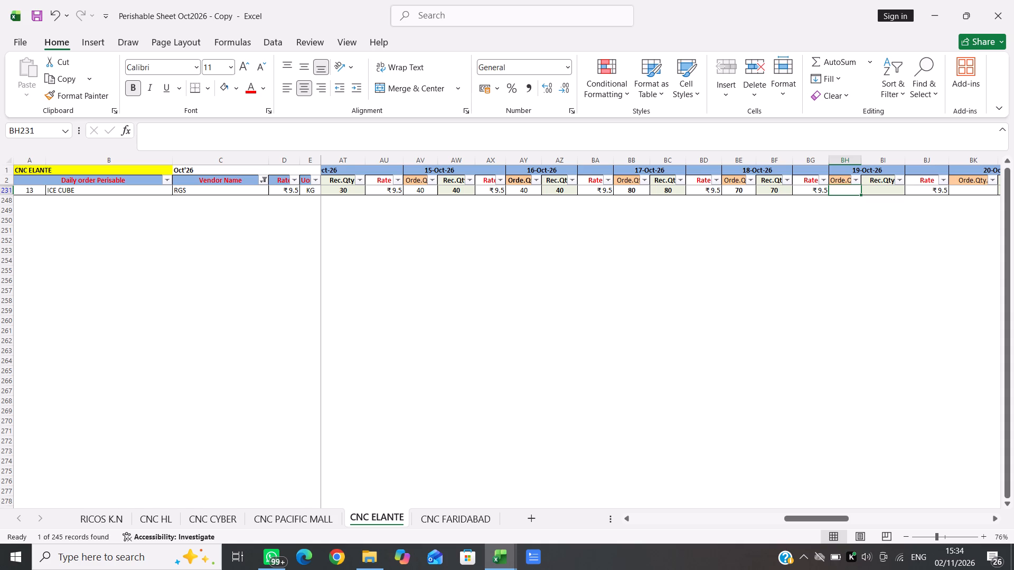
type("40")
key("Right")
type("40")
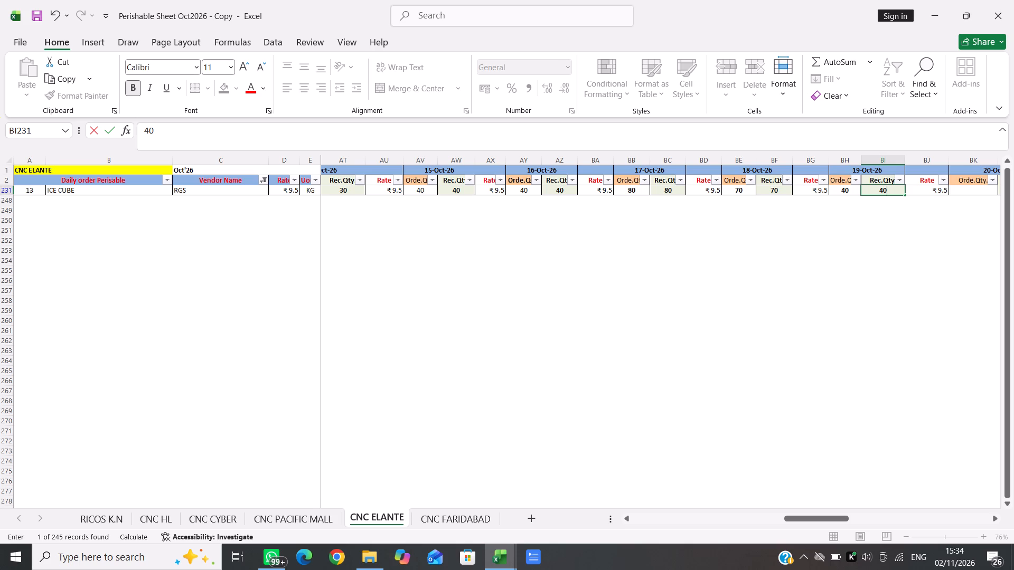
Enter ordered quantity 30 and received quantity 30 for ICE CUBE under 20-Oct-26.
key("Right")
key("Right")
key("Right")
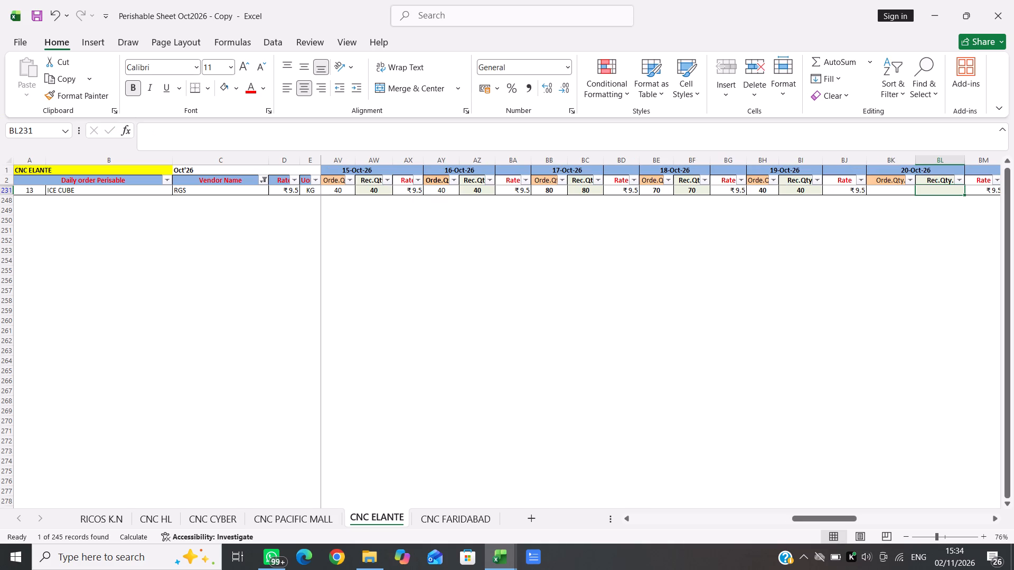
key("Left")
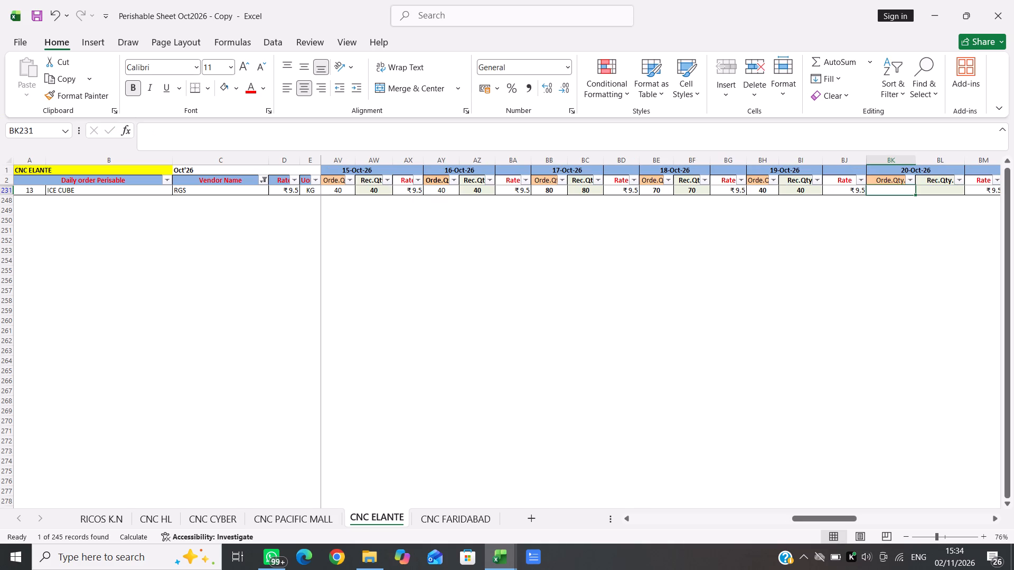
type("30")
key("Right")
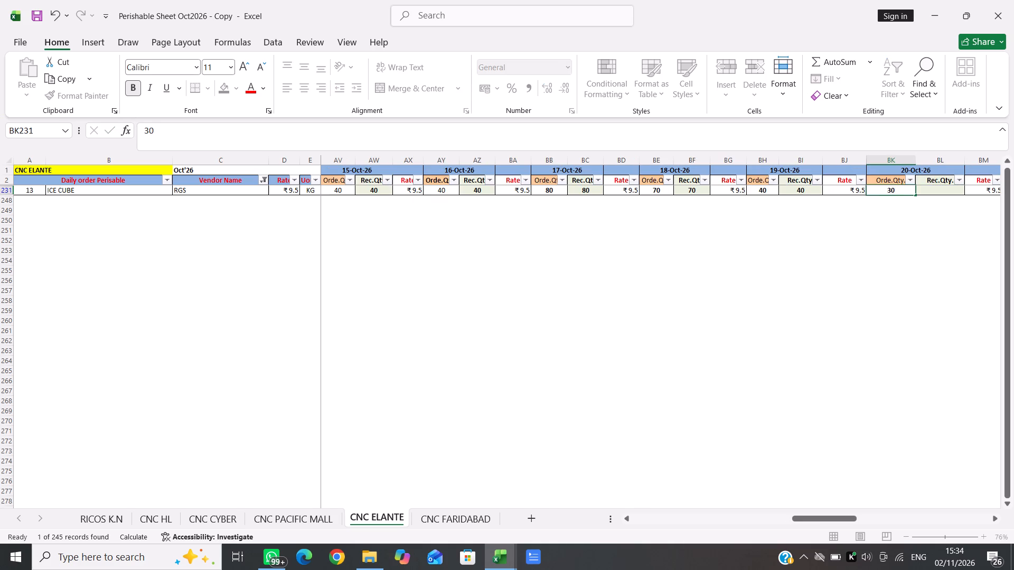
type("30")
Enter ordered quantity 40 and received quantity 40 for ICE CUBE under 21-Oct-26.
key("Right")
key("Right")
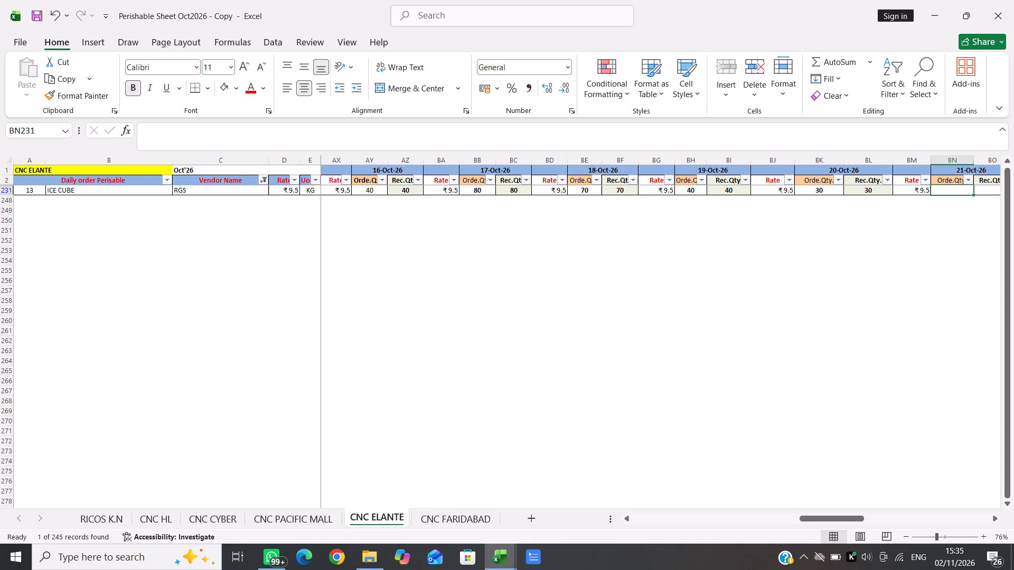
type("40")
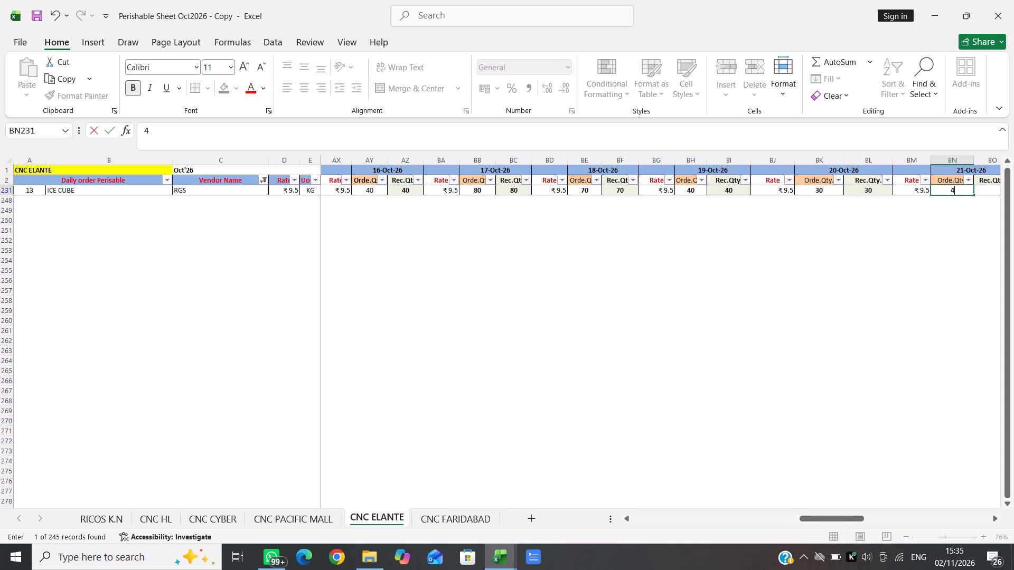
key("Right")
type("40")
Enter ordered quantity 40 and received quantity 40 for ICE CUBE under 22-Oct-26.
key("Right")
key("Right")
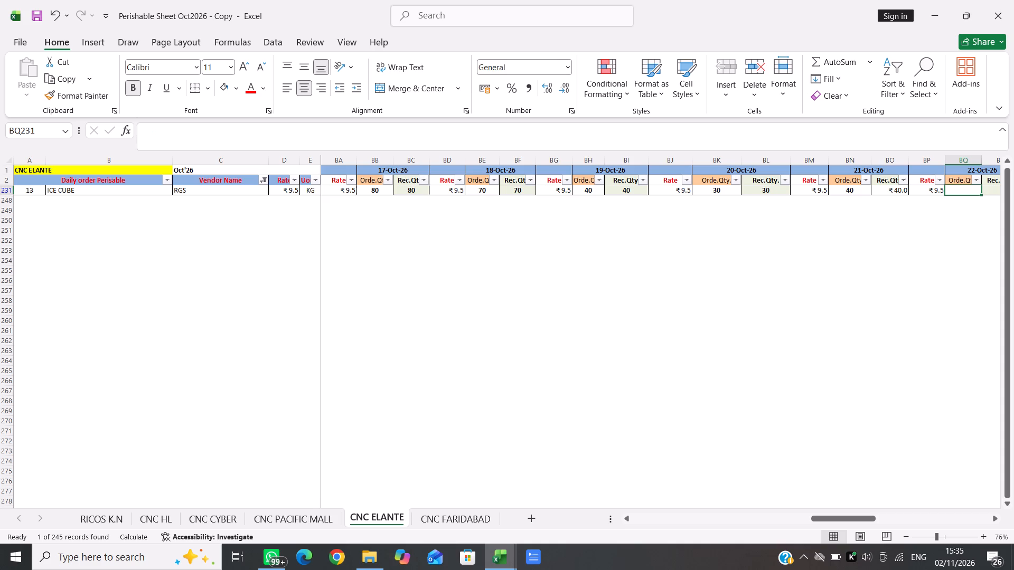
type("40")
key("Right")
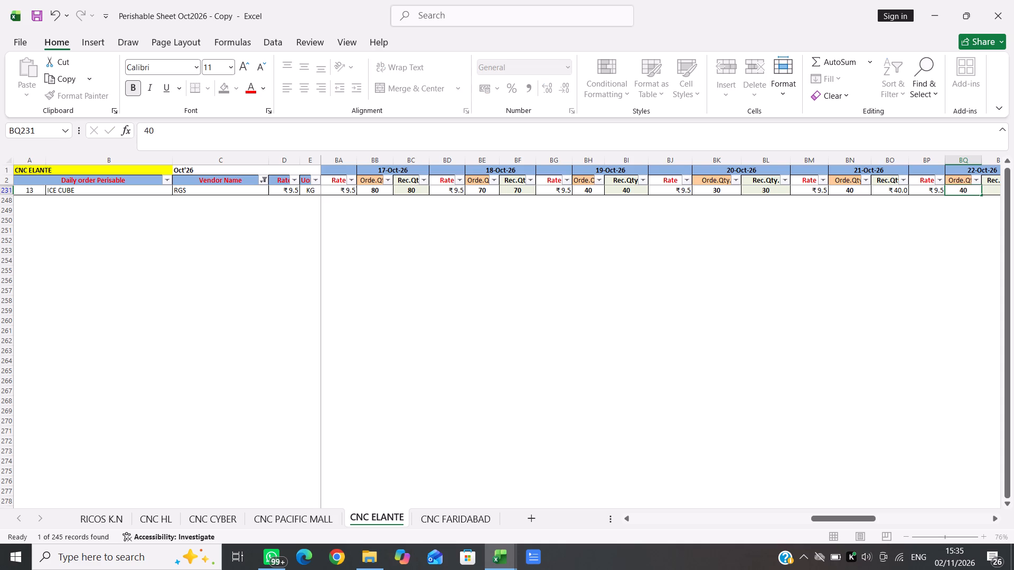
type("40")
Enter ordered quantity 40 and received quantity 40 for ICE CUBE under 23-Oct-26.
key("Right")
key("Right")
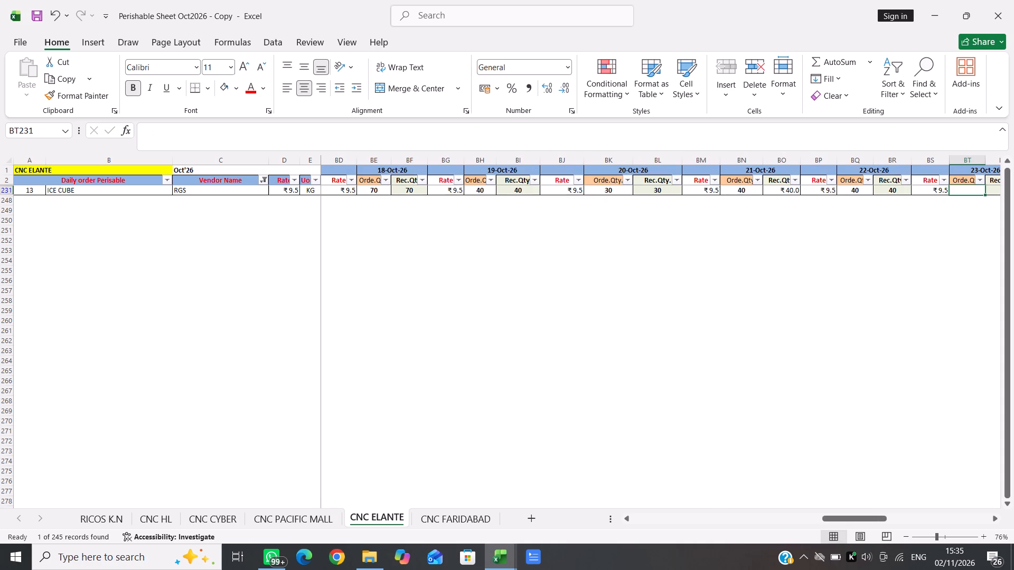
type("40")
key("Right")
type("40")
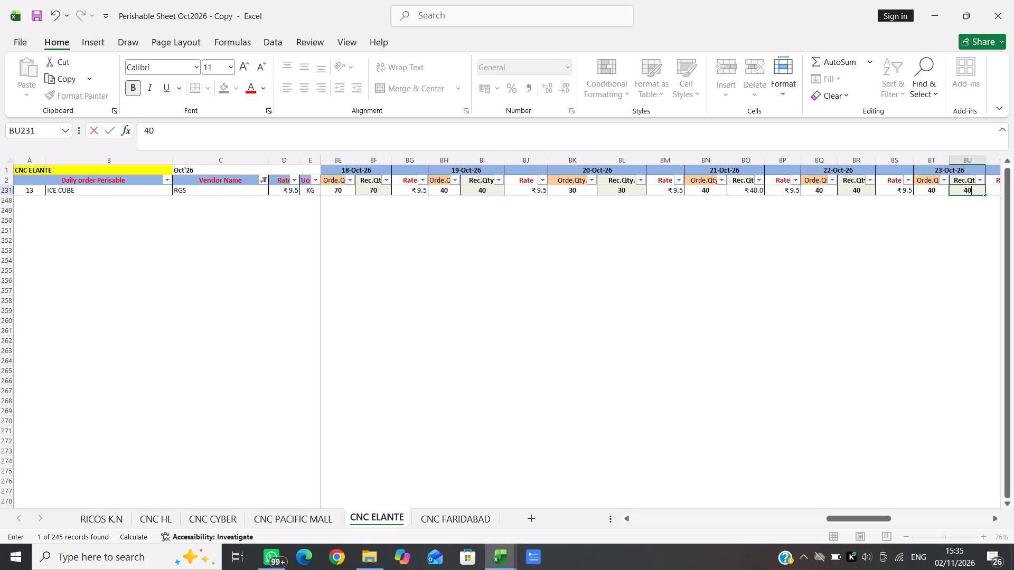
Enter ordered quantity 70 and received quantity 70 for ICE CUBE under 24-Oct-26.
key("Right")
key("Right")
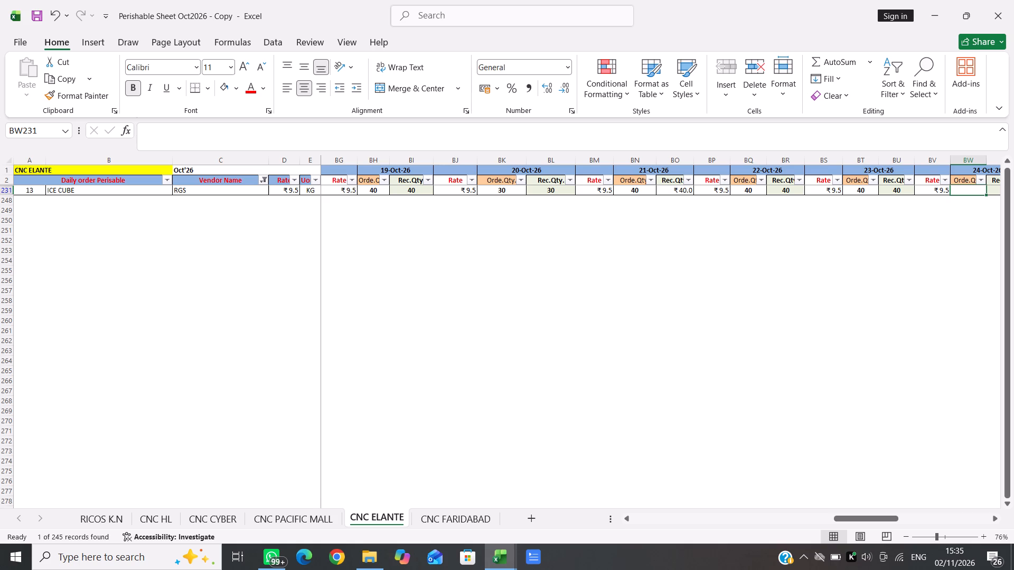
type("700")
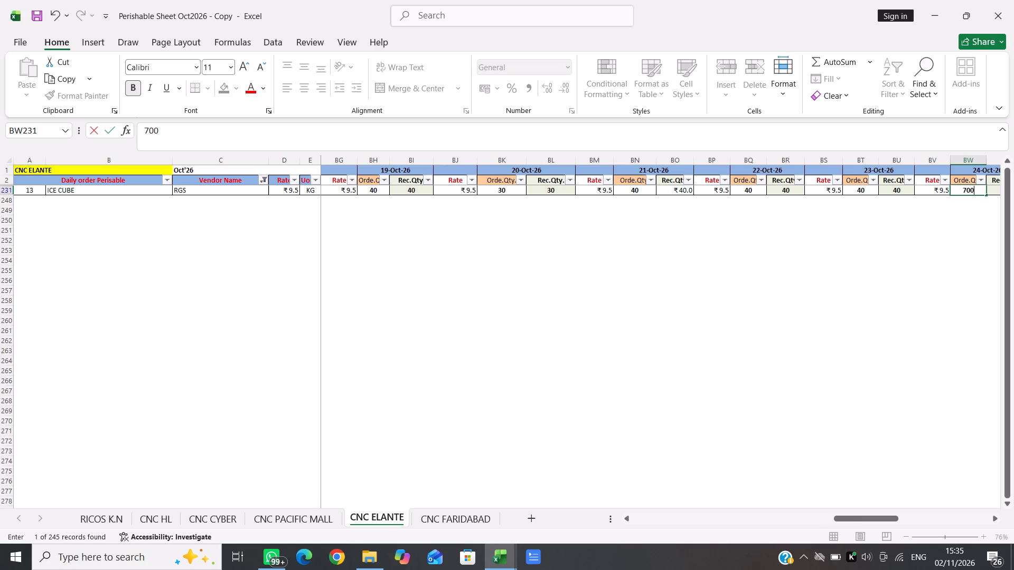
key("BackSpace")
key("Right")
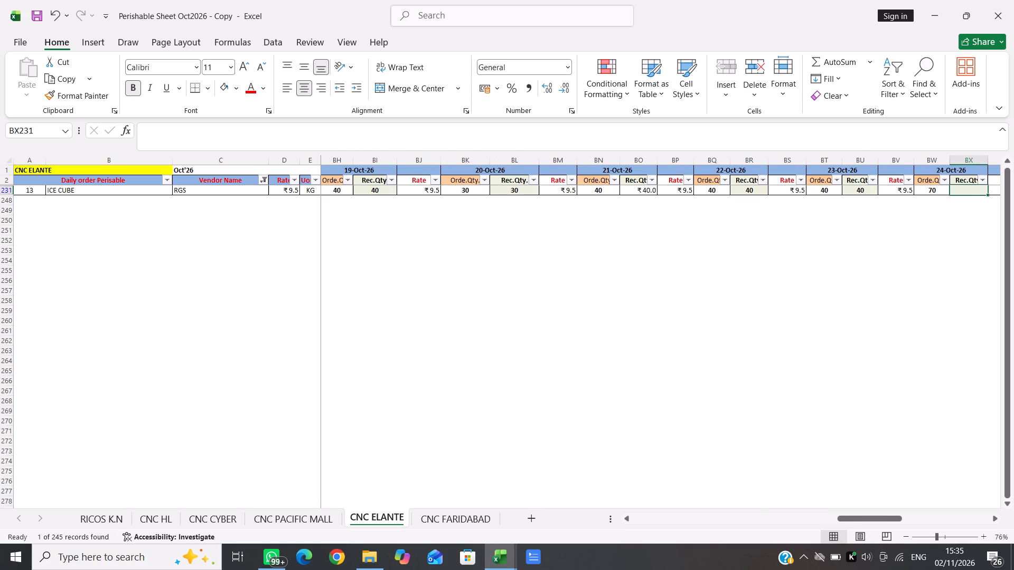
type("70")
Enter ordered quantity 70 and received quantity 70 for ICE CUBE under 25-Oct-26.
key("Right")
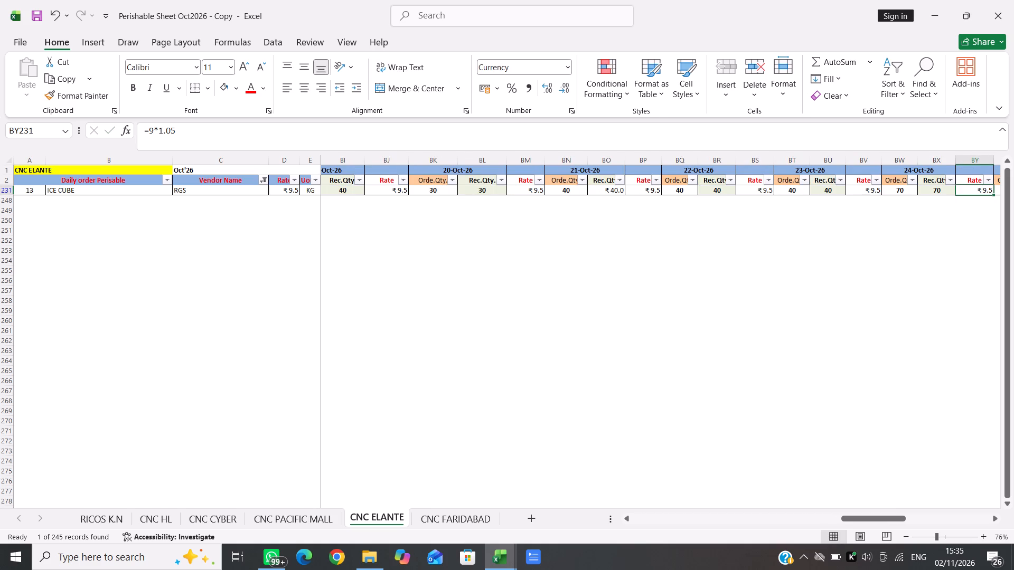
key("Right")
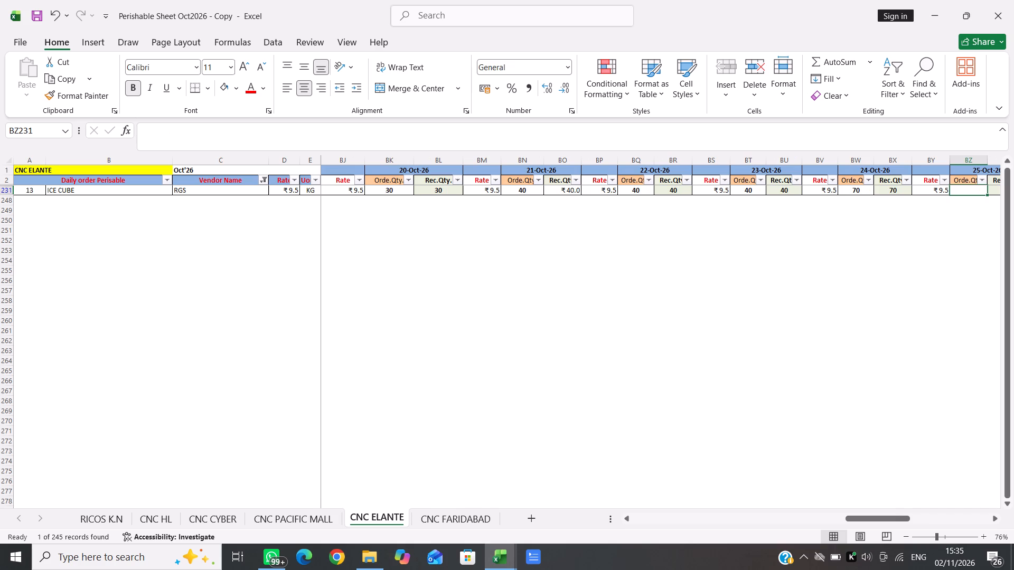
type("70")
key("Right")
type("70")
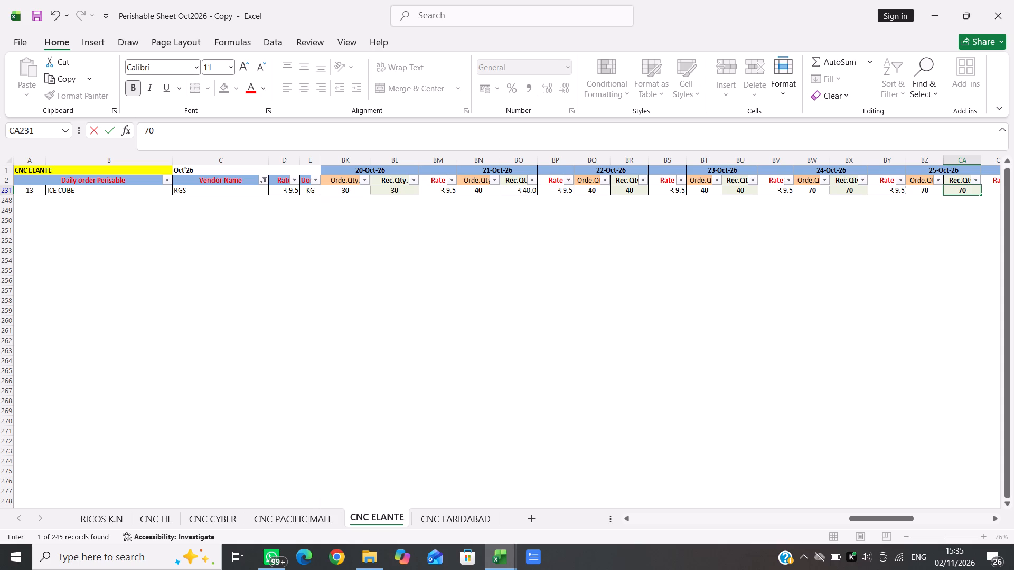
Enter ordered quantity 40 and received quantity 40 for ICE CUBE under 26-Oct-26 and save the workbook.
key("Right")
key("Right")
key("Right")
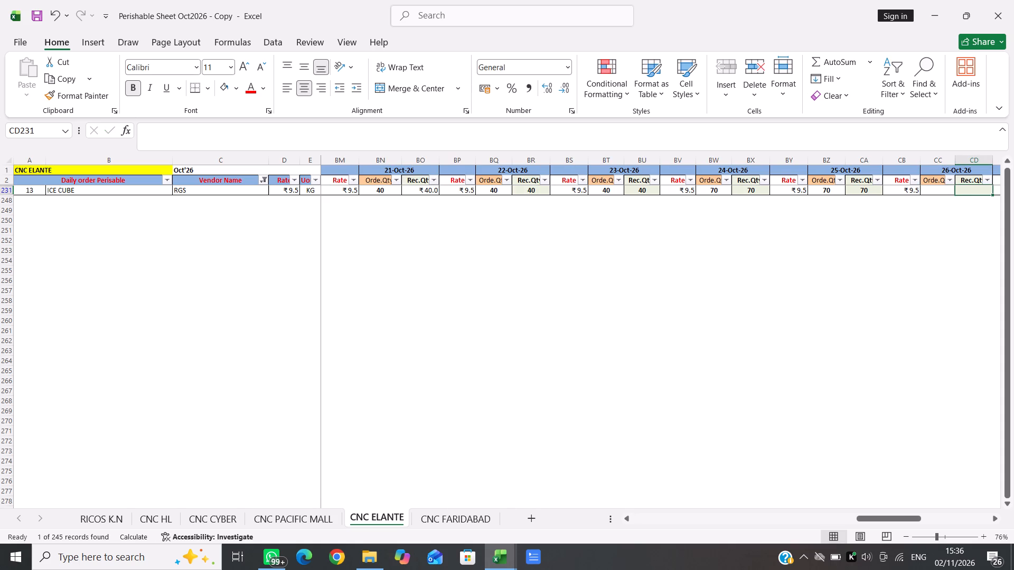
key("Left")
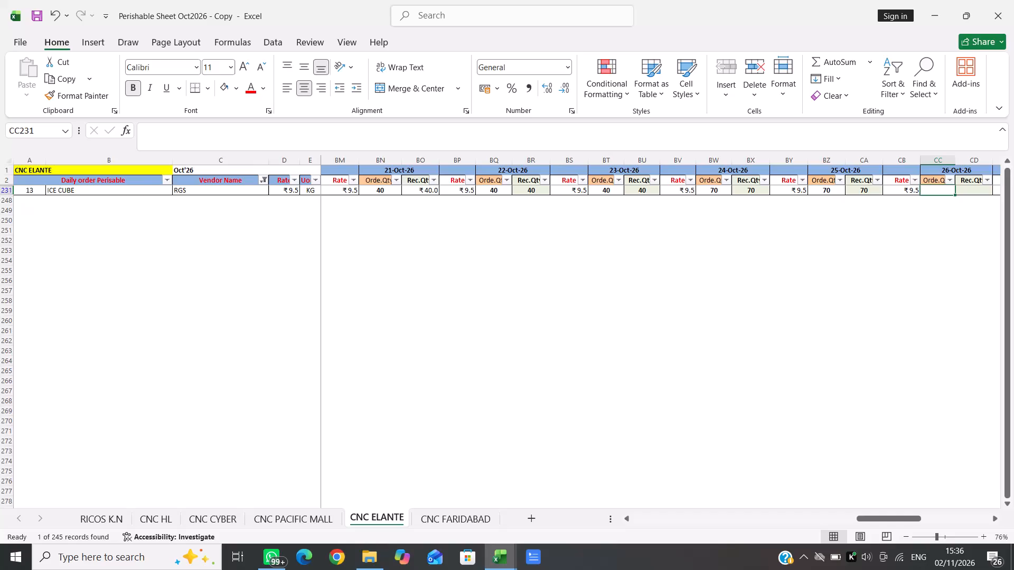
type("40")
key("Right")
type("40")
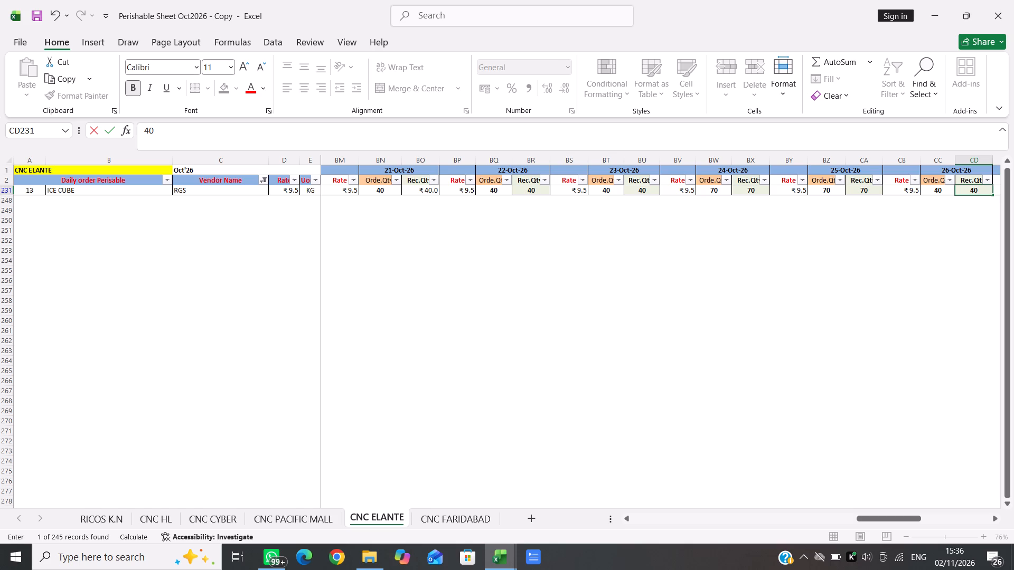
key("ctrl+s")
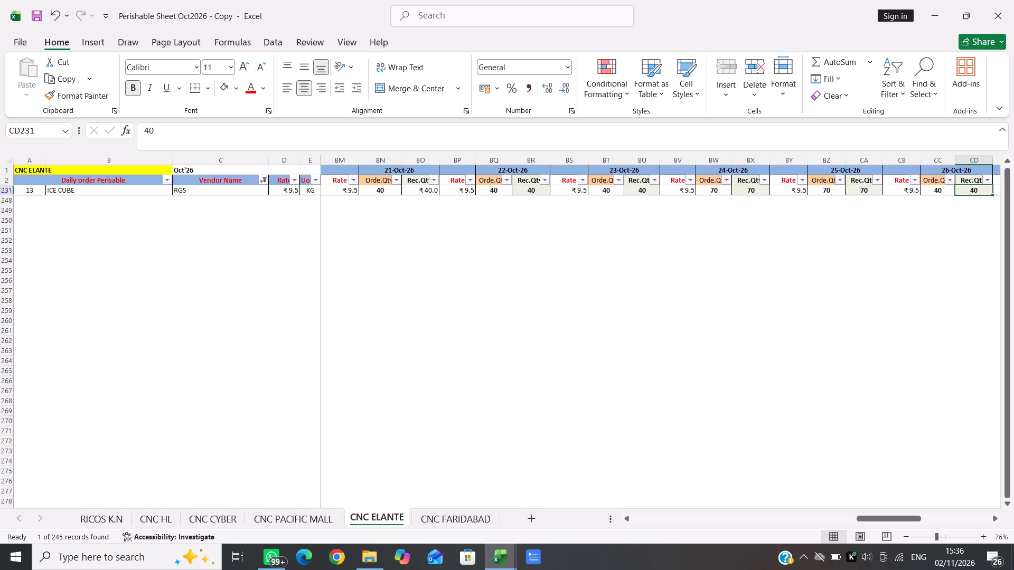
Change the Vendor Name filter to show only R2G HOSPITALITYSOLUTION items.
left_click(262, 178)
left_click(175, 336)
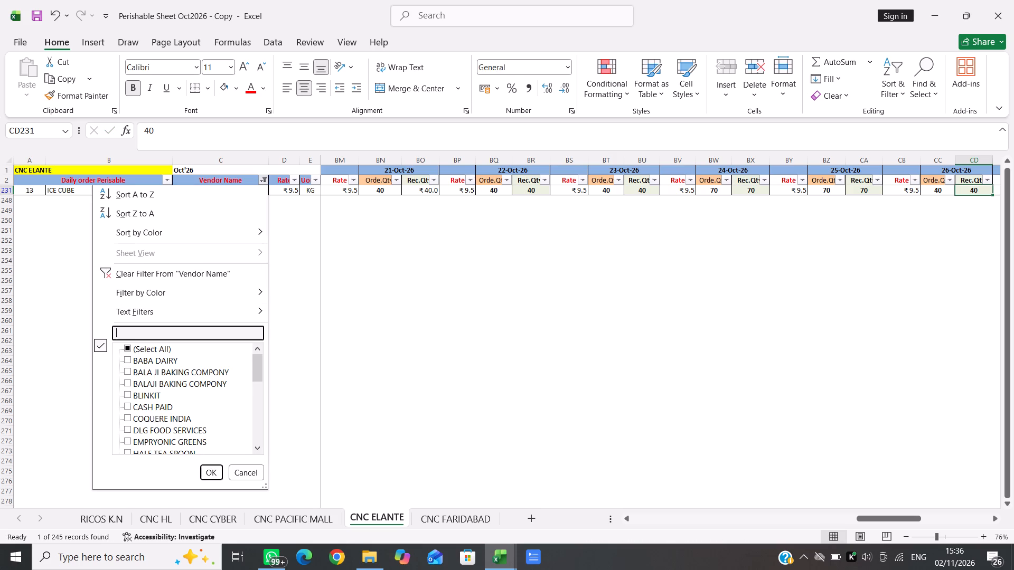
key("r")
type("2G")
key("Return")
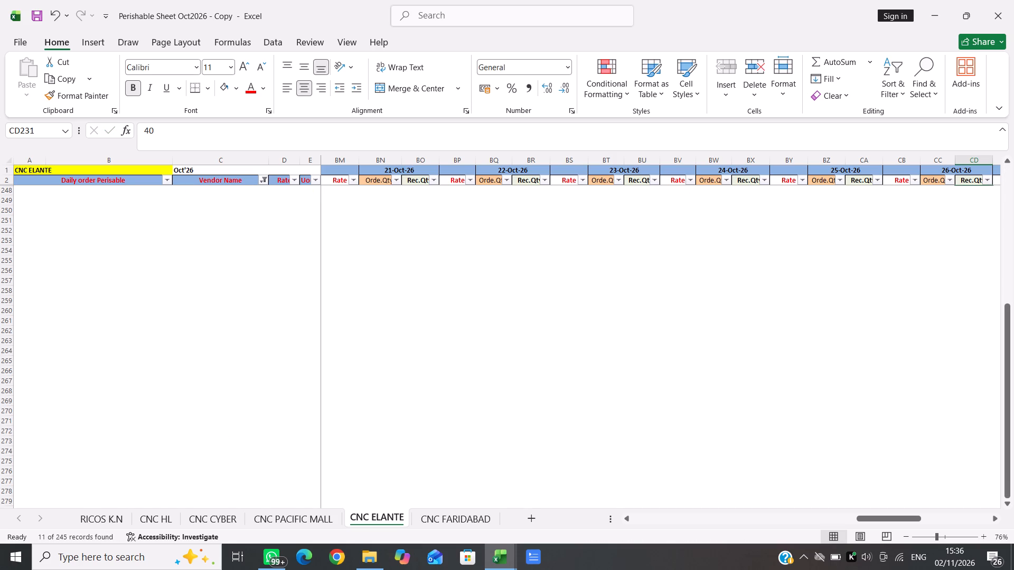
scroll(410, 313, "up", 4)
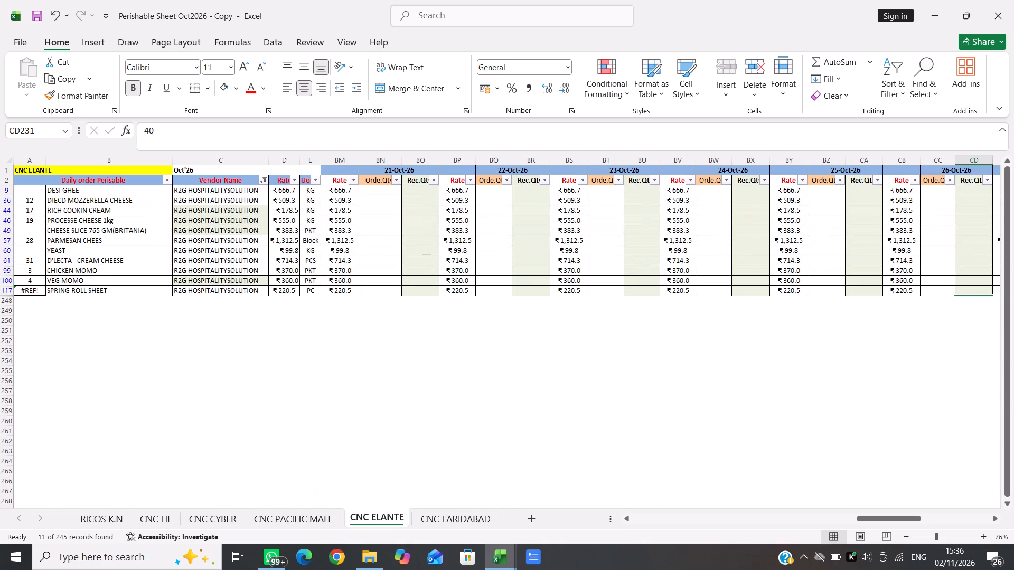
scroll(410, 313, "left", 8)
scroll(410, 313, "right", 2)
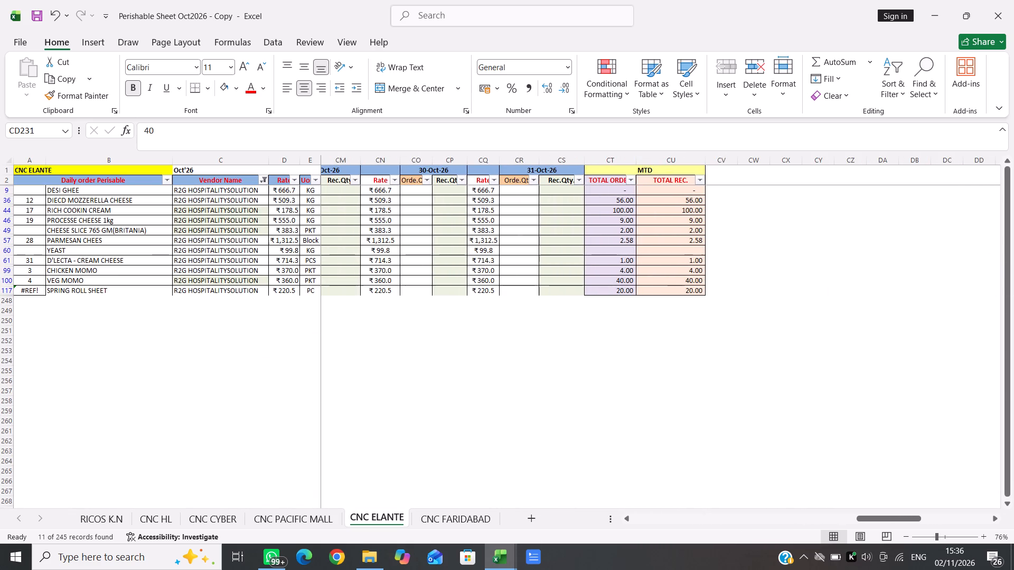
Enter ordered quantity 24 and received quantity 24 for RICH COOKIN CREAM under 24-Oct-26.
scroll(410, 313, "right", 3)
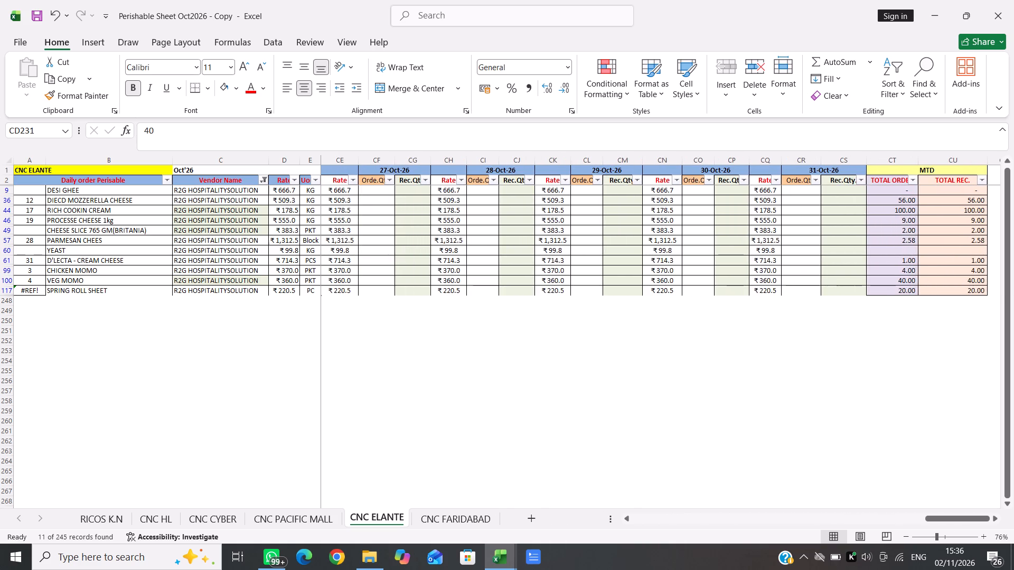
scroll(410, 313, "right", 2)
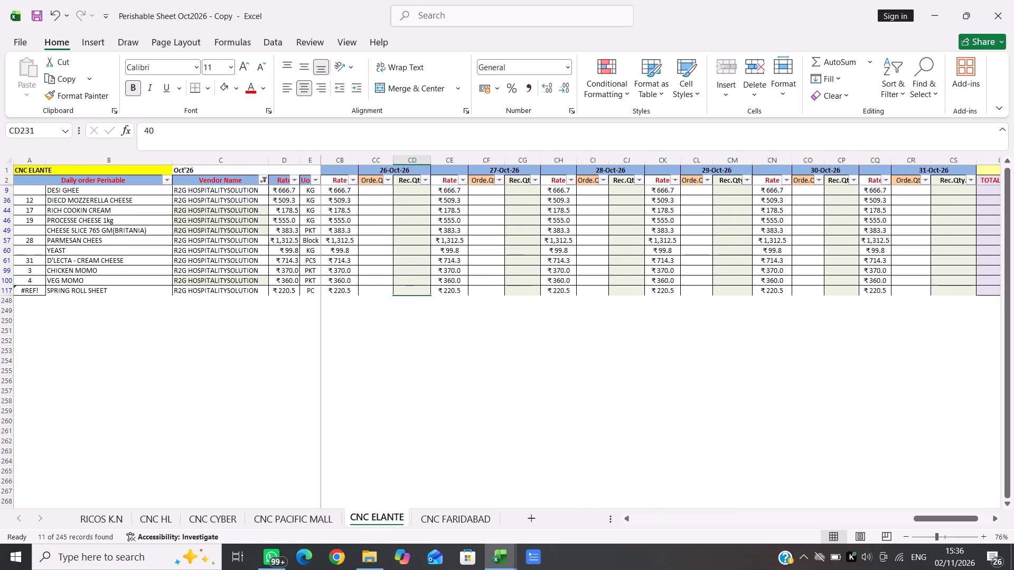
left_click(382, 261)
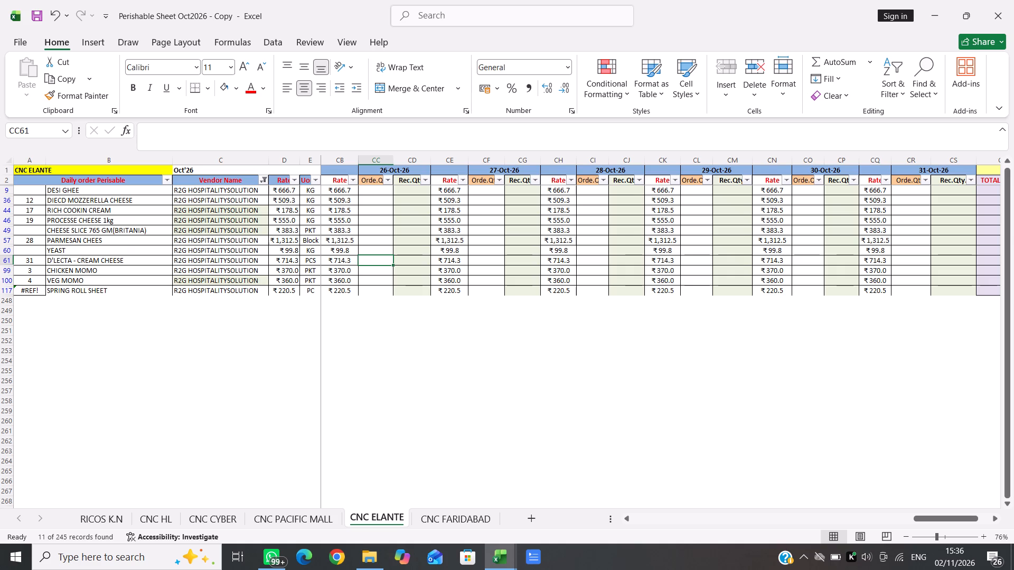
scroll(382, 261, "right", 4)
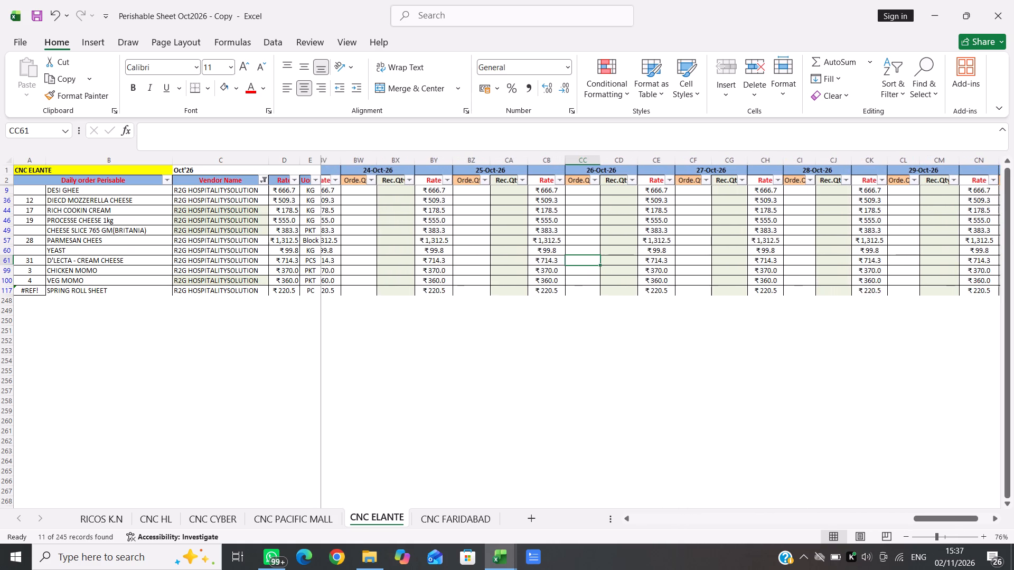
scroll(382, 261, "right", 1)
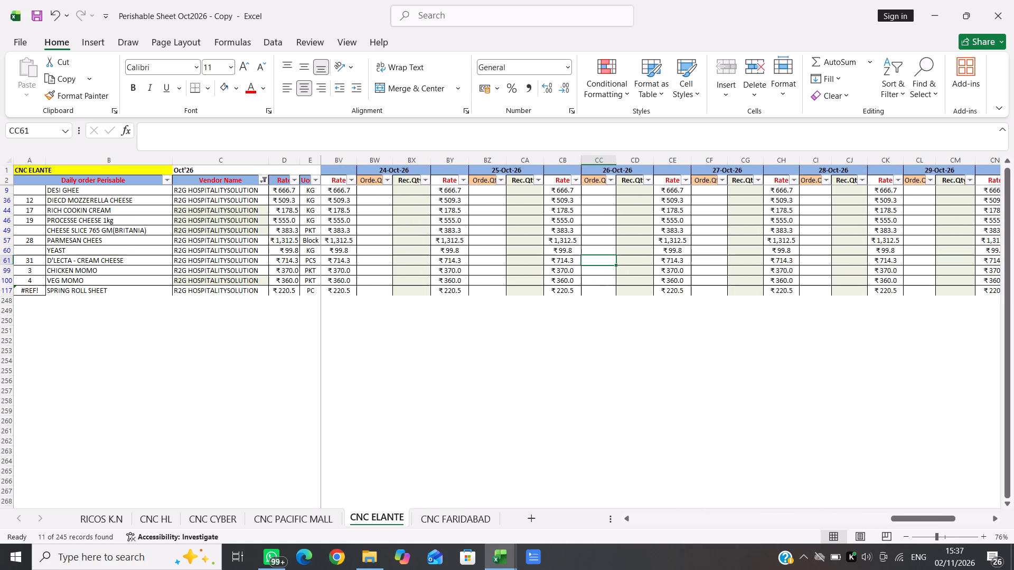
left_click(379, 208)
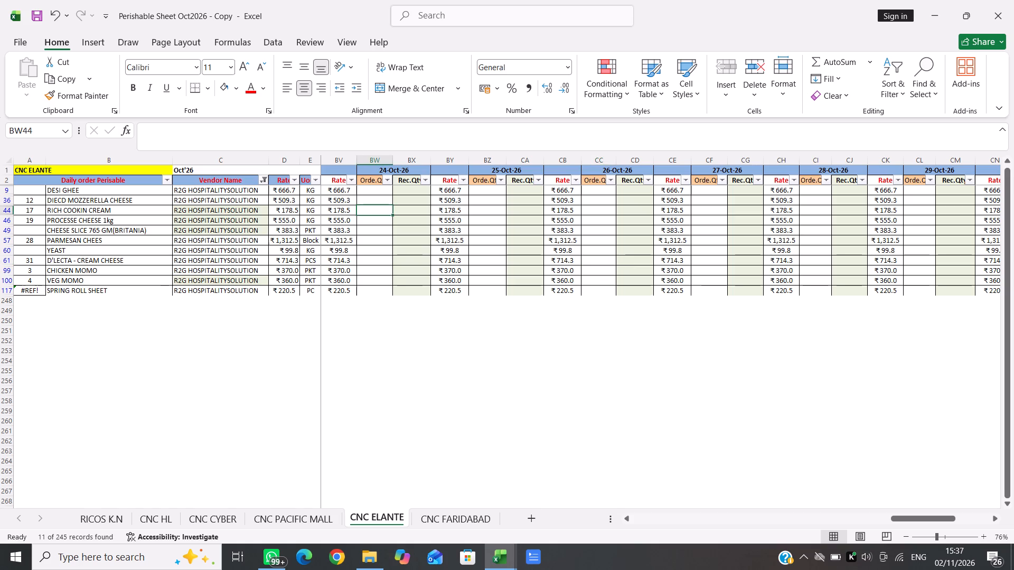
type("24")
key("Right")
type("24")
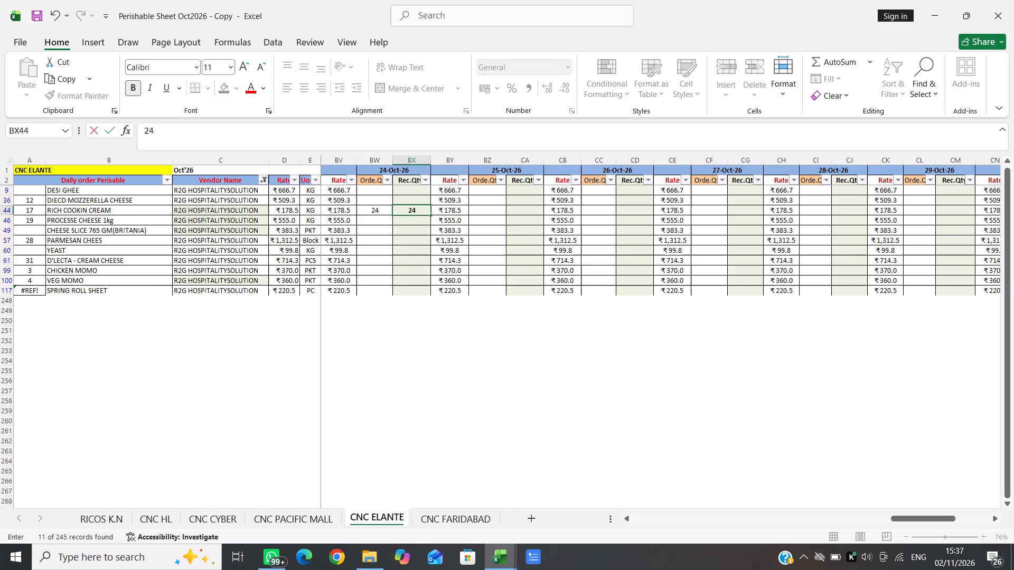
key("Down")
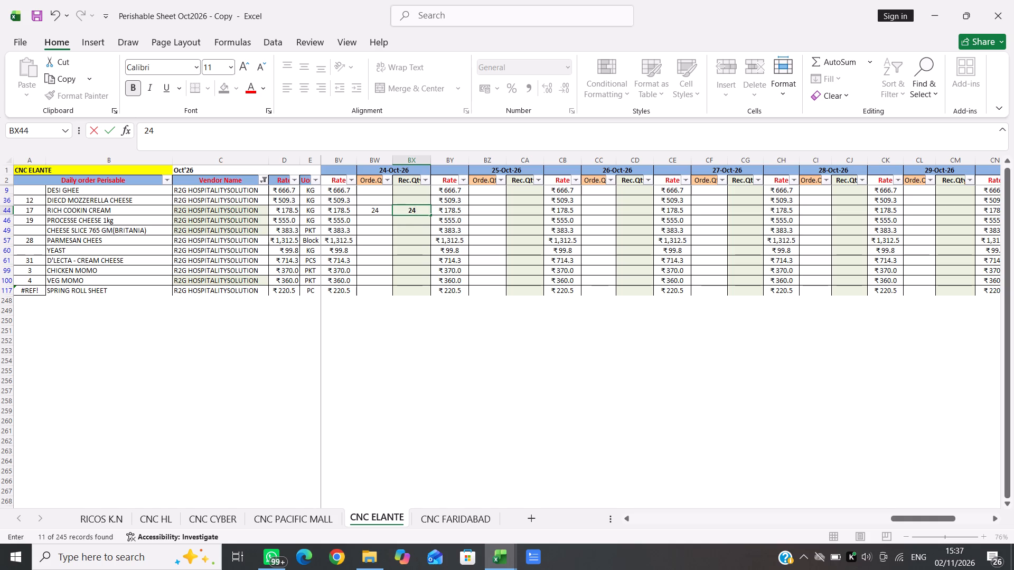
Enter received quantity 24 and ordered quantity 24 for DIECD MOZZERELLA CHEESE under 24-Oct-26.
key("Up")
key("Up")
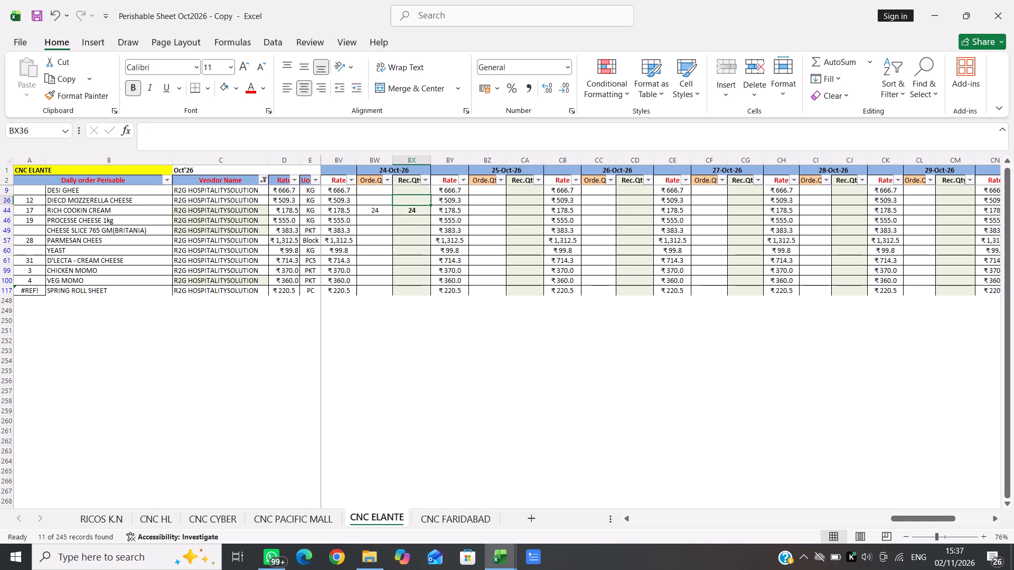
type("24")
key("Left")
type("24")
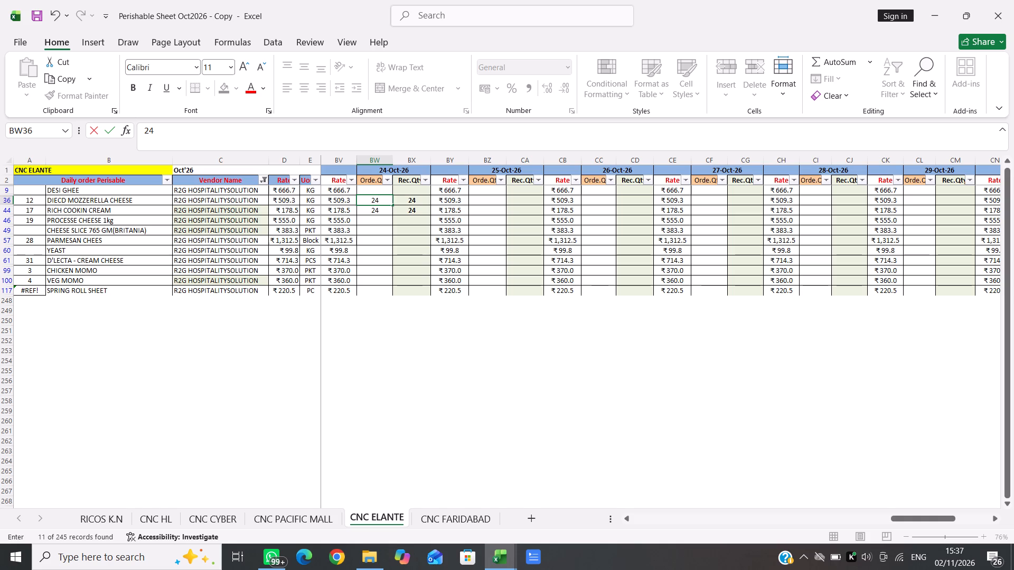
Enter ordered quantity 0.5 and received quantity 0.5 for YEAST under 24-Oct-26.
key("Down")
key("Down")
key("Down")
key("Down")
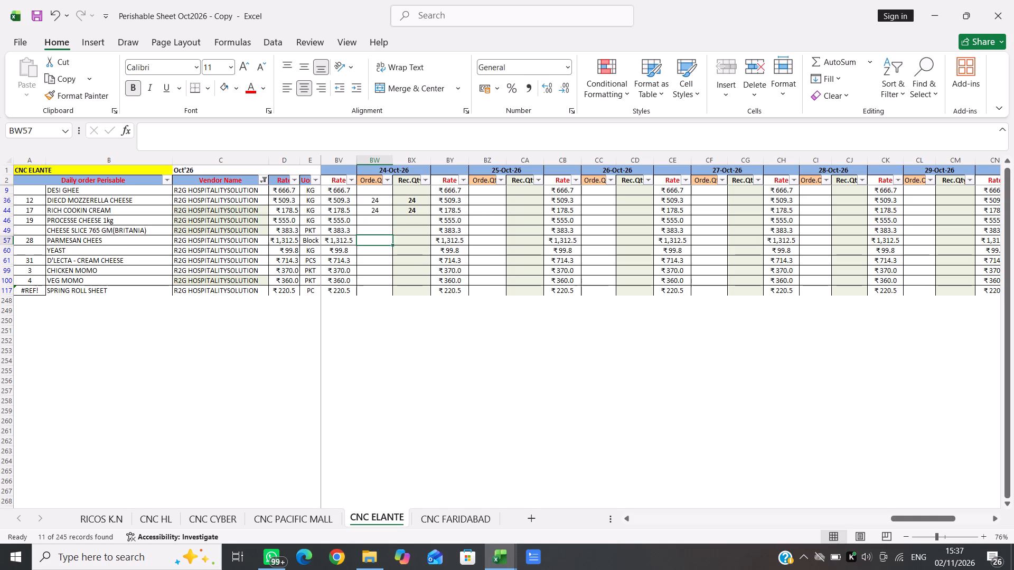
key("Down")
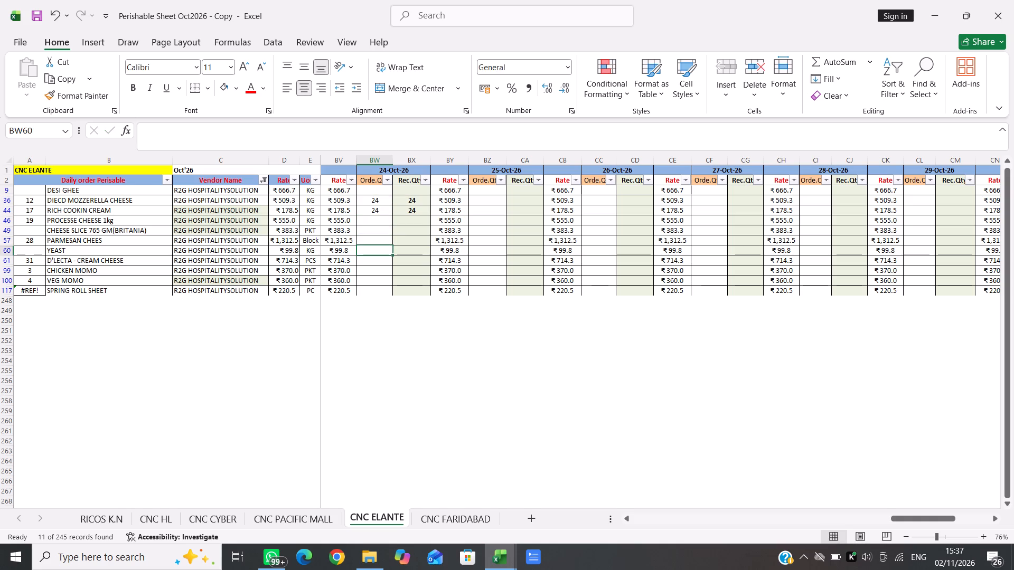
type("0.5")
key("Right")
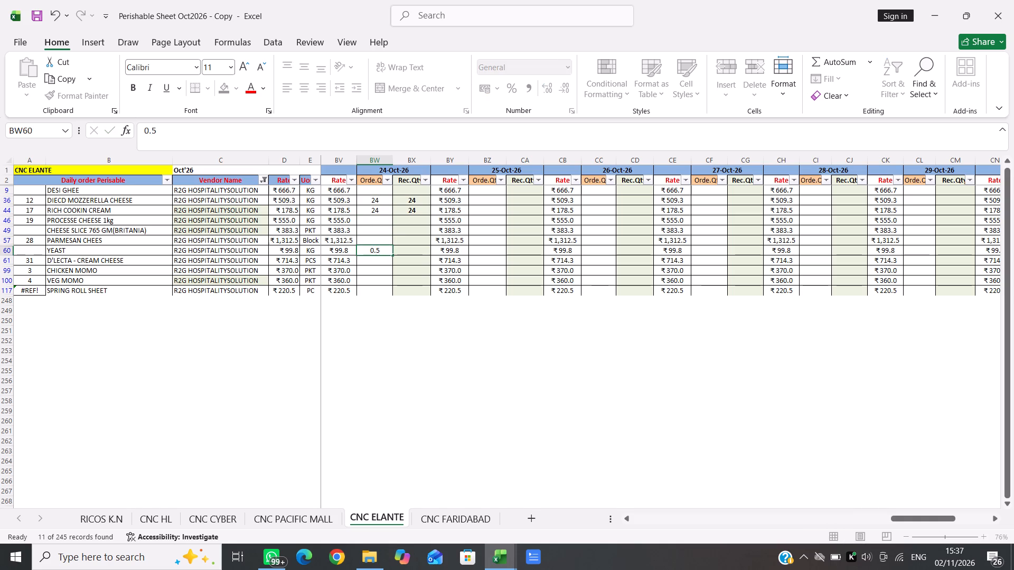
type("0.5")
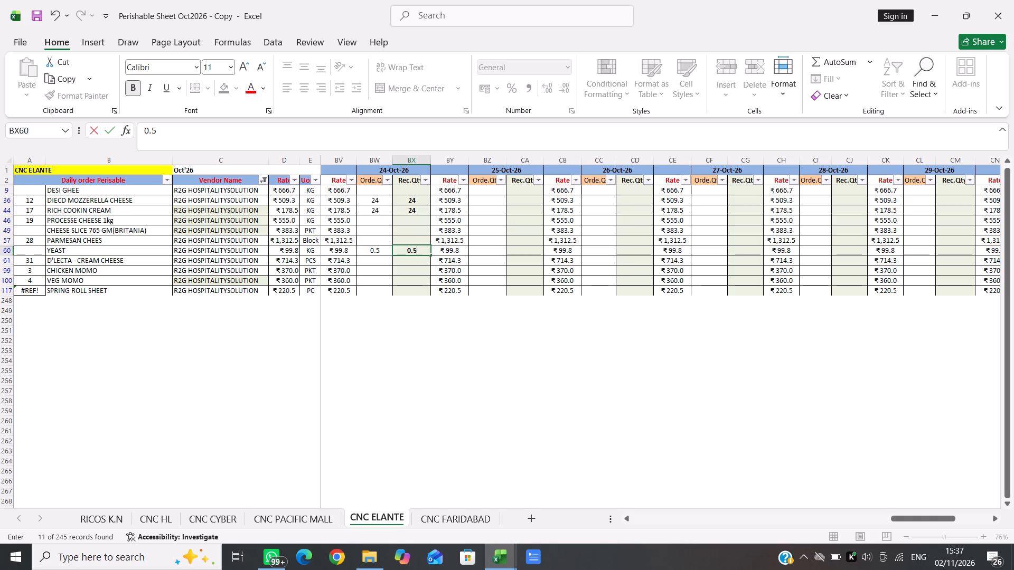
Enter received quantity 10 and ordered quantity 10 for VEG MOMO under 24-Oct-26.
key("Down")
key("Down")
key("Down")
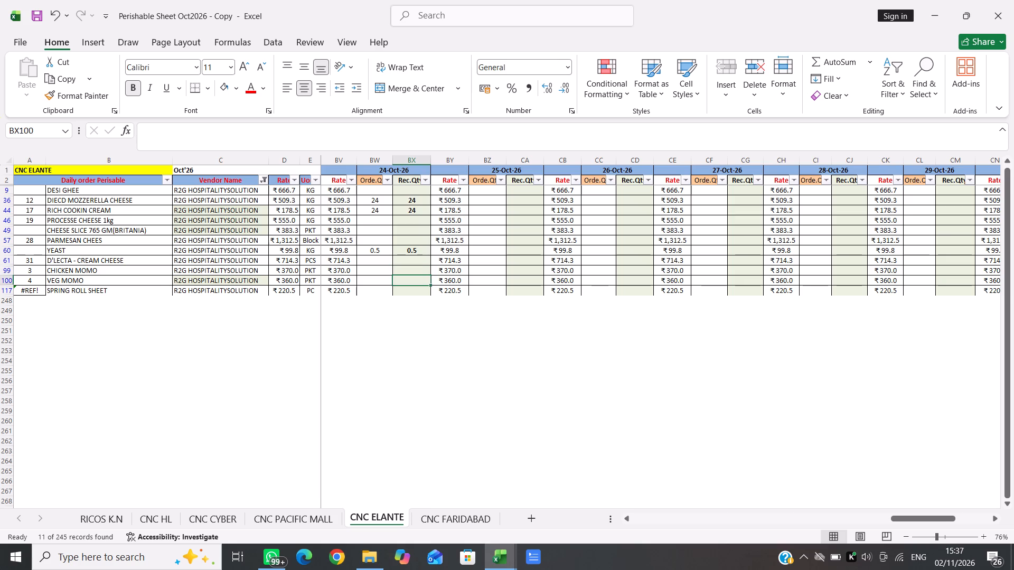
type("10")
key("Left")
type("10")
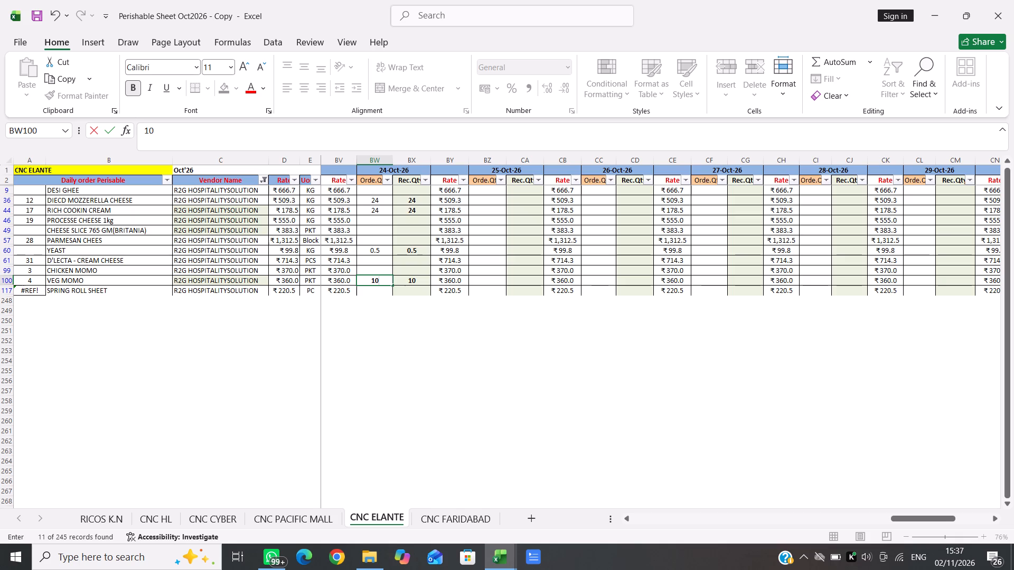
Enter ordered quantity 8 and received quantity 8 for RICH COOKIN CREAM under 23-Oct-26.
scroll(379, 208, "right", 3)
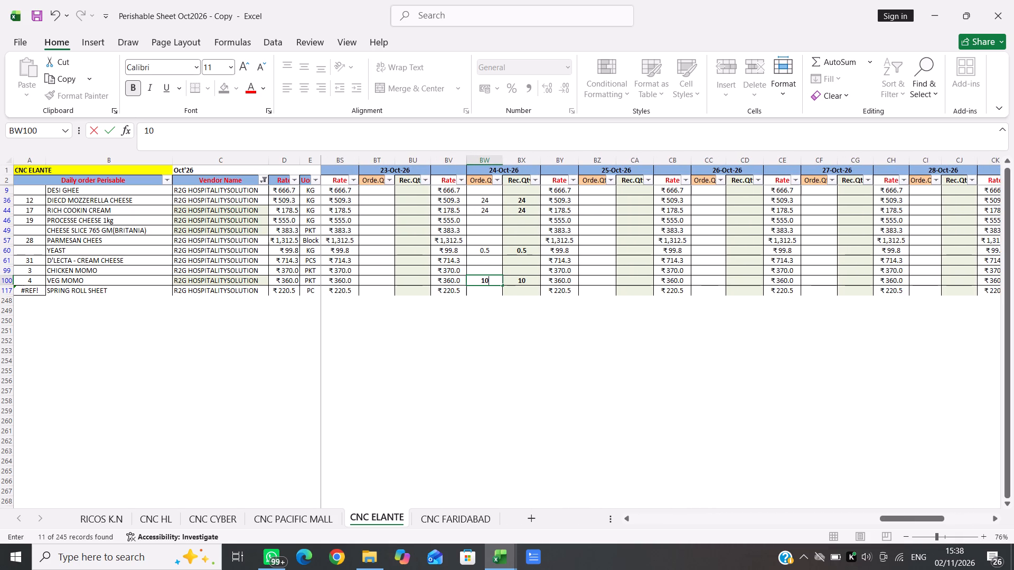
left_click(372, 212)
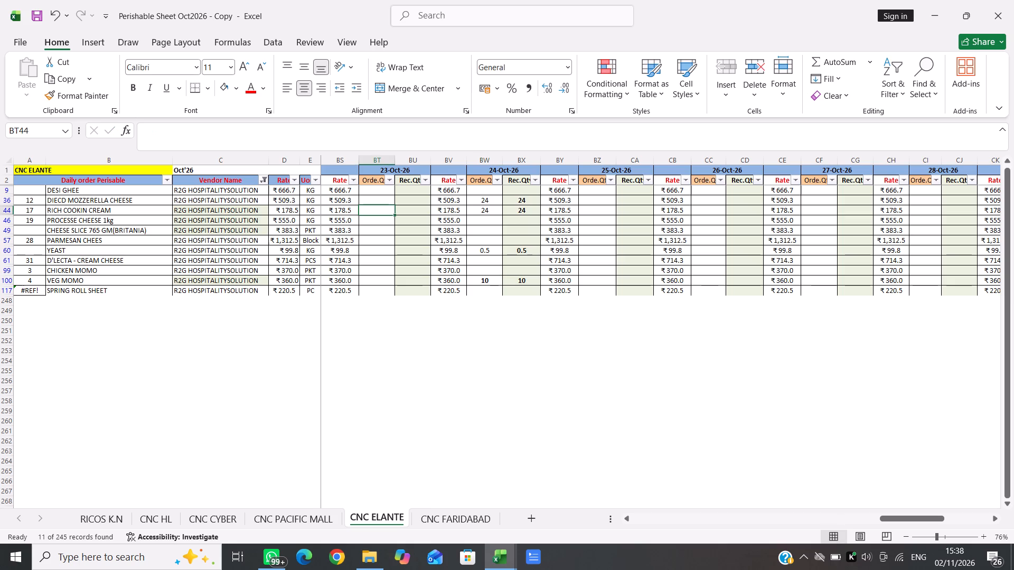
type("88")
key("BackSpace")
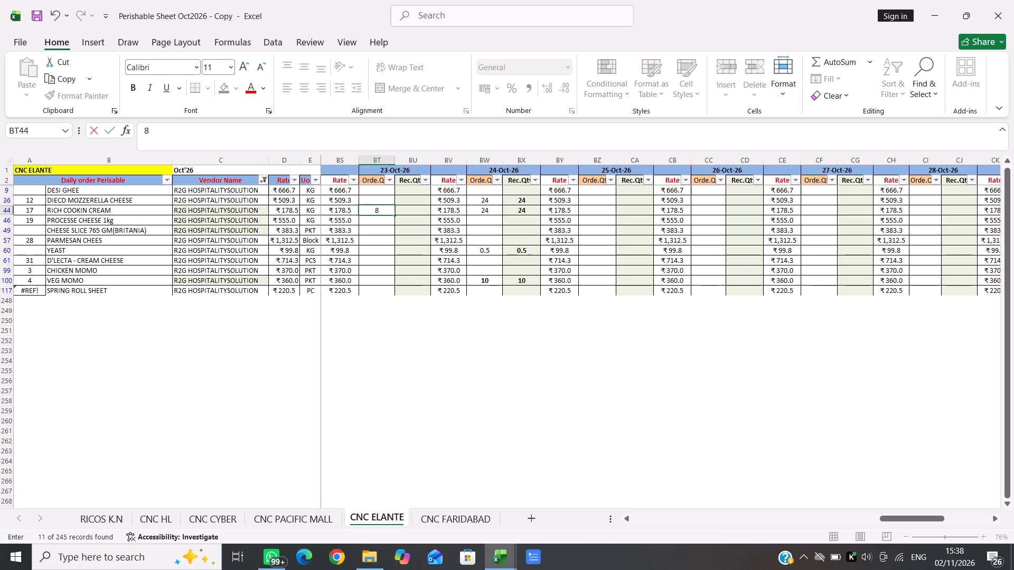
key("Right")
key("8")
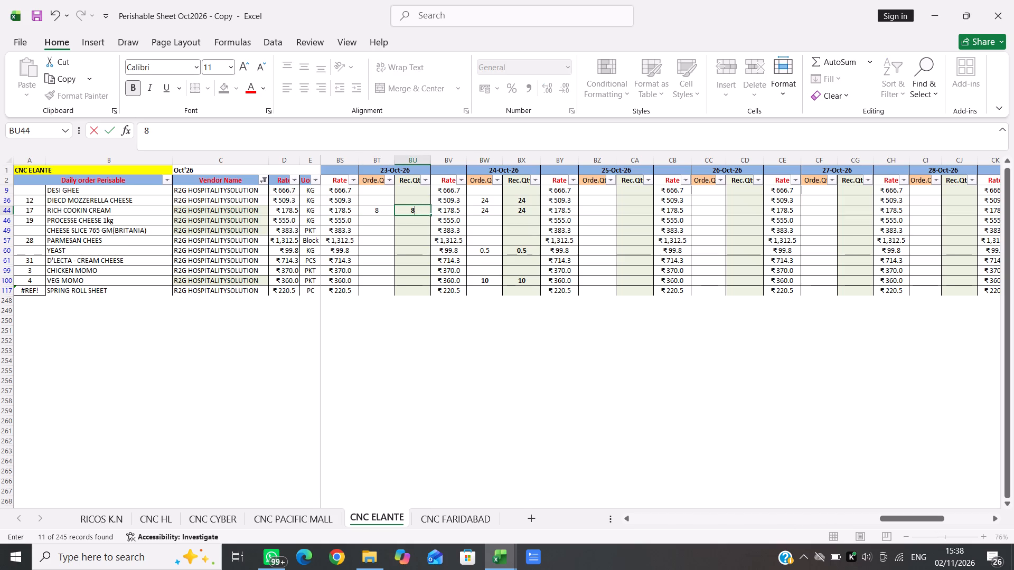
key("Down")
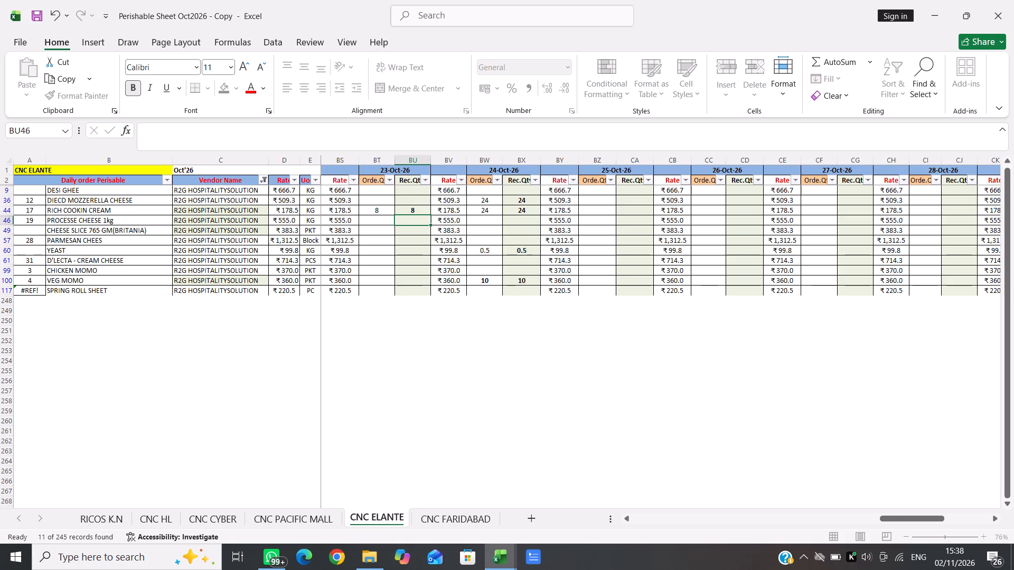
Enter received quantity 24 and ordered quantity 24 for DIECD MOZZERELLA CHEESE under 23-Oct-26.
key("Up")
key("Up")
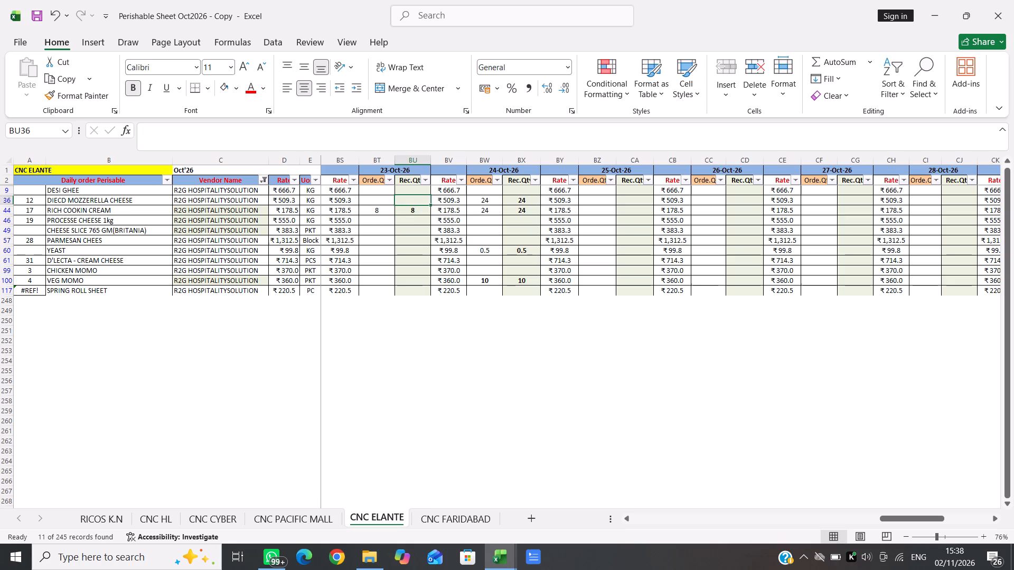
type("24")
key("Left")
type("24")
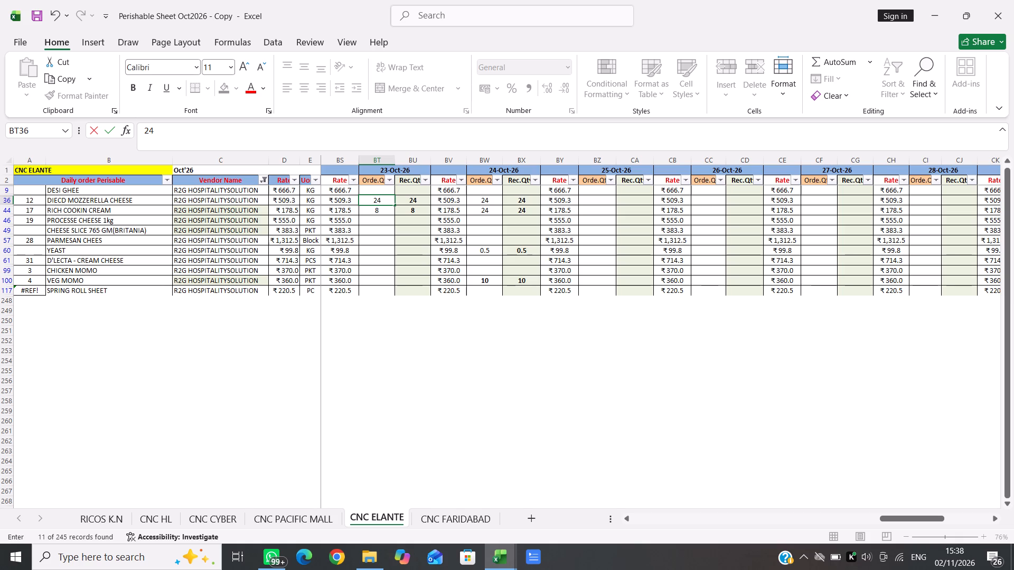
Enter ordered quantity 2 and received quantity 1.190 for PARMESAN CHEES under 23-Oct-26.
key("Down")
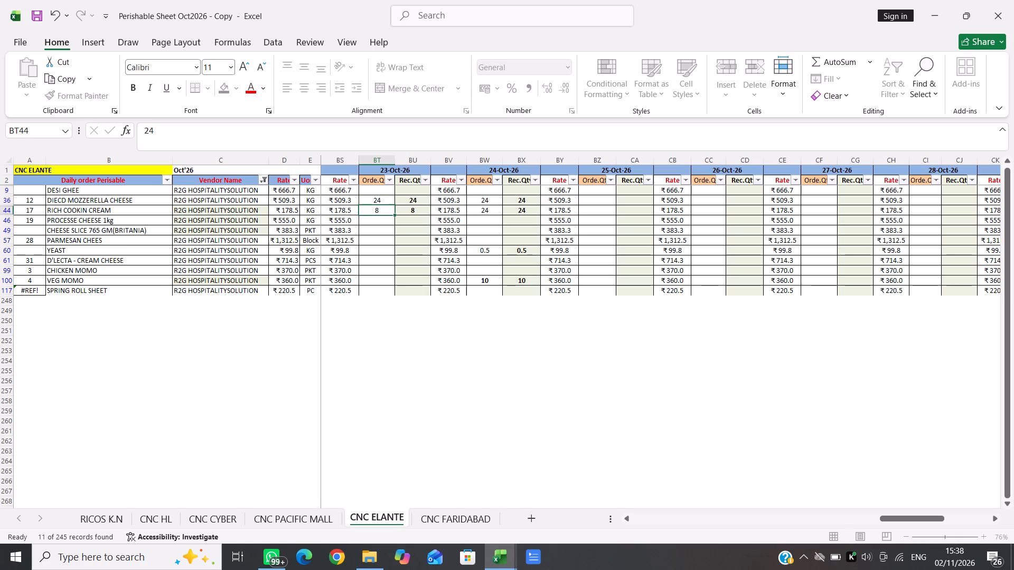
key("Down")
key("Down")
key("Down")
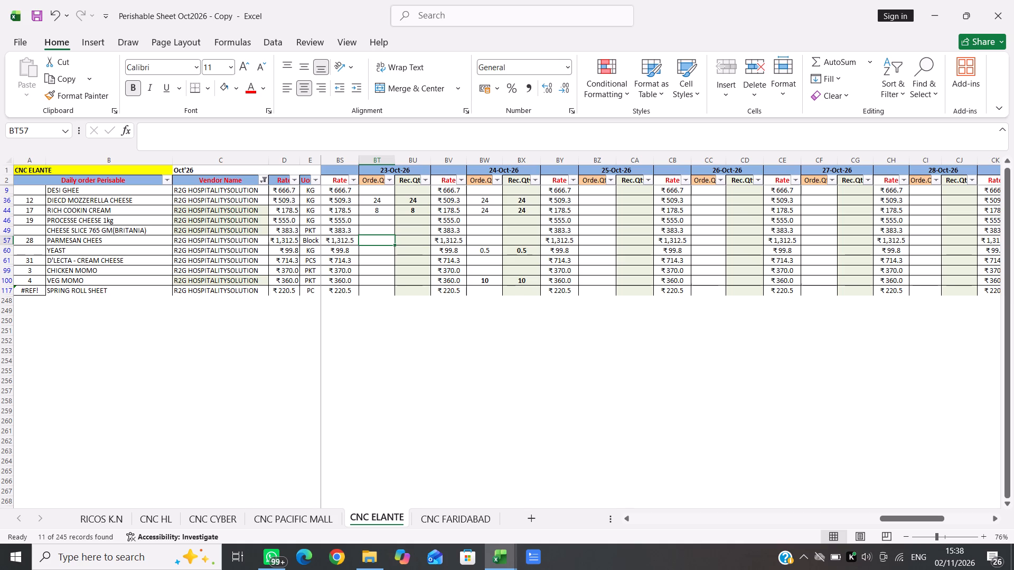
key("1")
key("Right")
type("1.")
type("90")
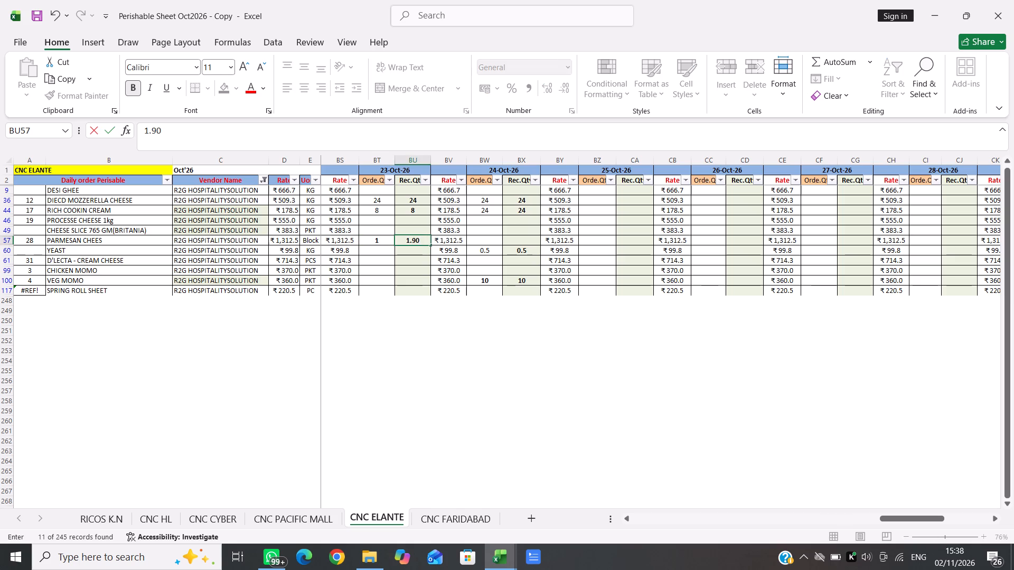
key("BackSpace")
key("BackSpace")
type("190")
key("Left")
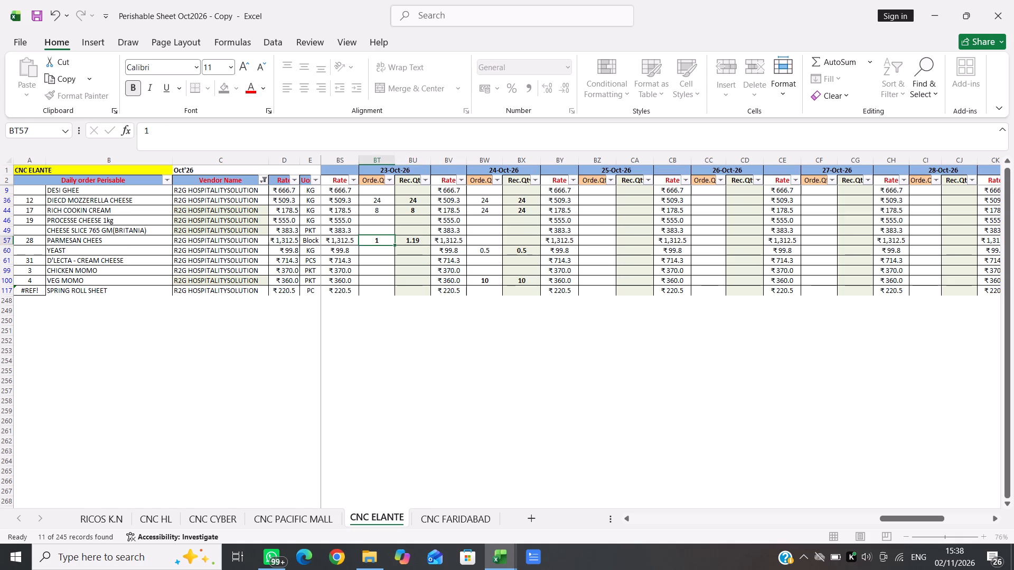
key("2")
key("Down")
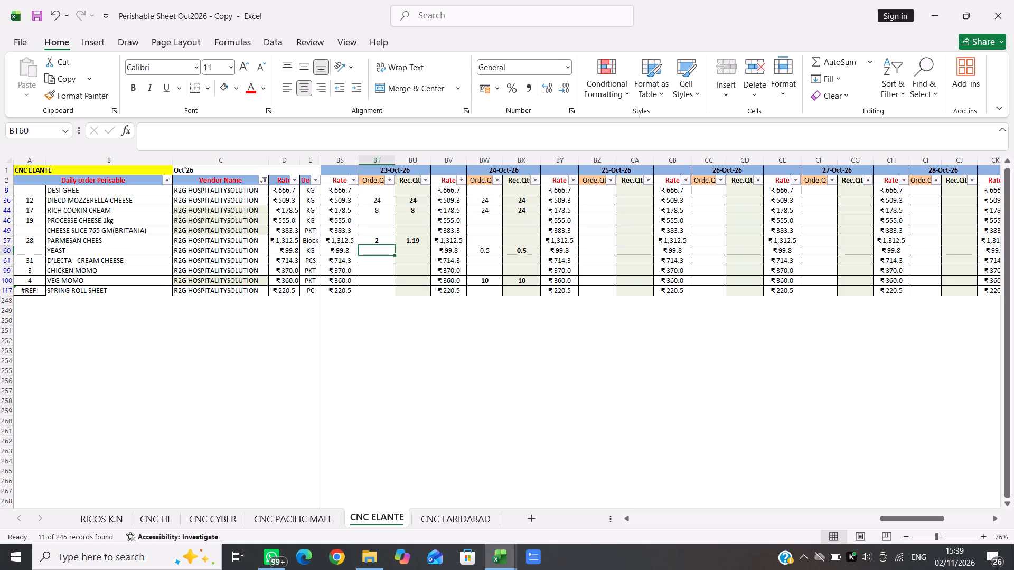
Enter ordered quantity 20 and received quantity 20 for SPRING ROLL SHEET under 23-Oct-26.
key("Down")
key("Up")
key("Up")
key("Up")
key("Up")
key("Up")
key("Up")
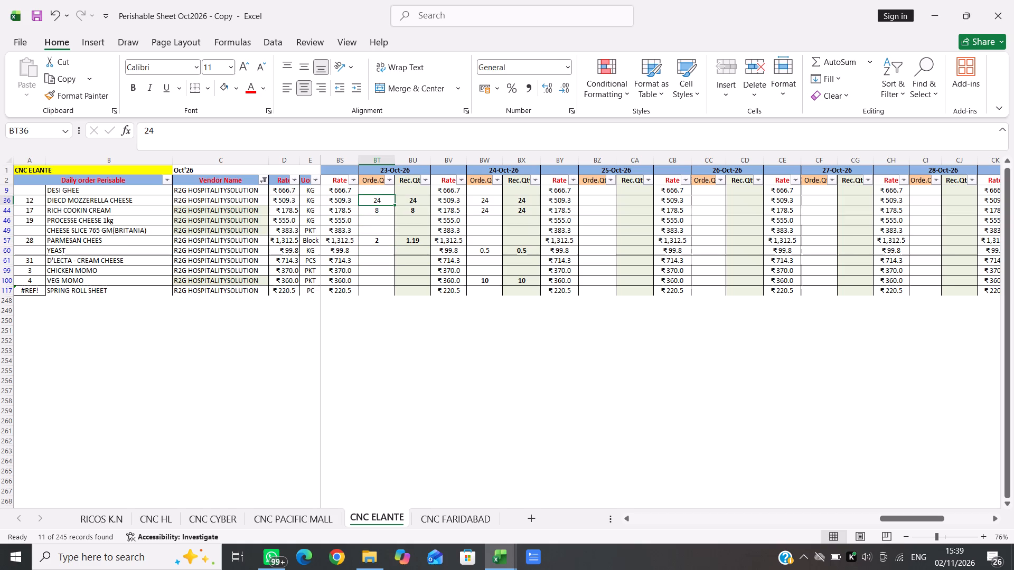
key("Down")
key("Down")
key("Down")
key("Down")
key("Down")
key("Down")
key("Down")
key("Down")
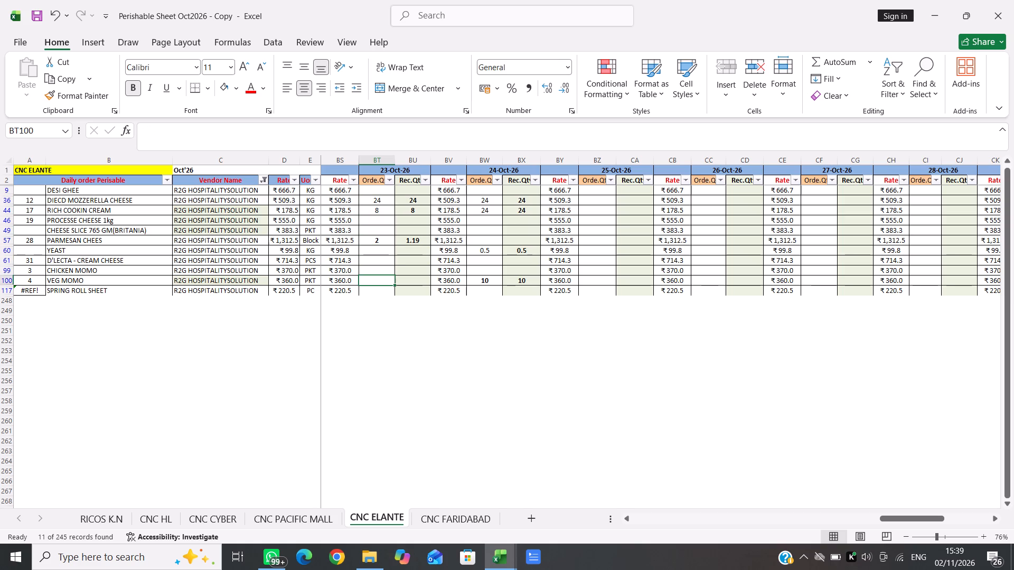
key("Down")
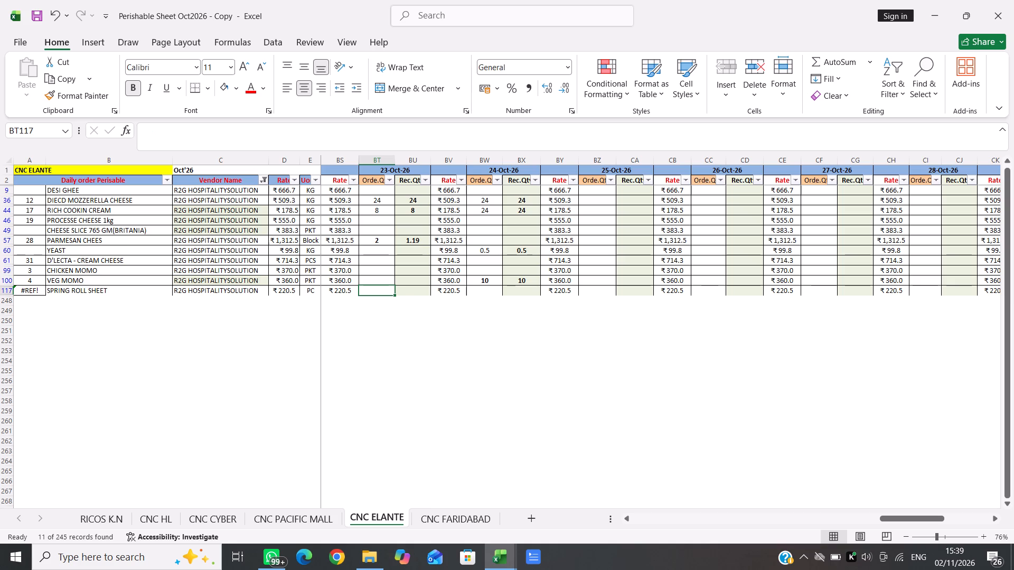
type("20")
key("Right")
type("20")
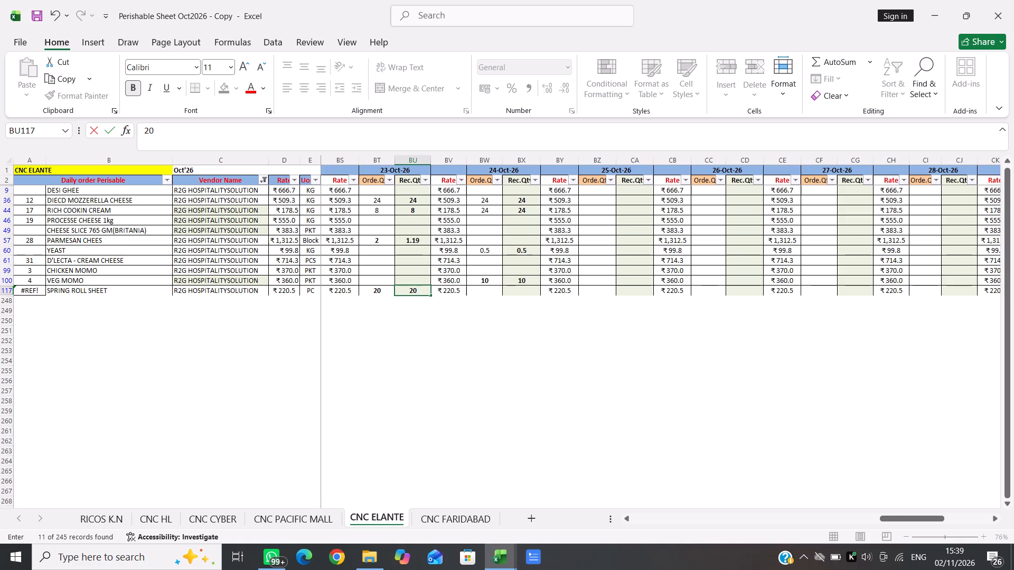
Enter received quantity 1 and ordered quantity 1 for CHEESE SLICE 765 GM(BRITANIA) under 23-Oct-26.
key("Up")
key("Up")
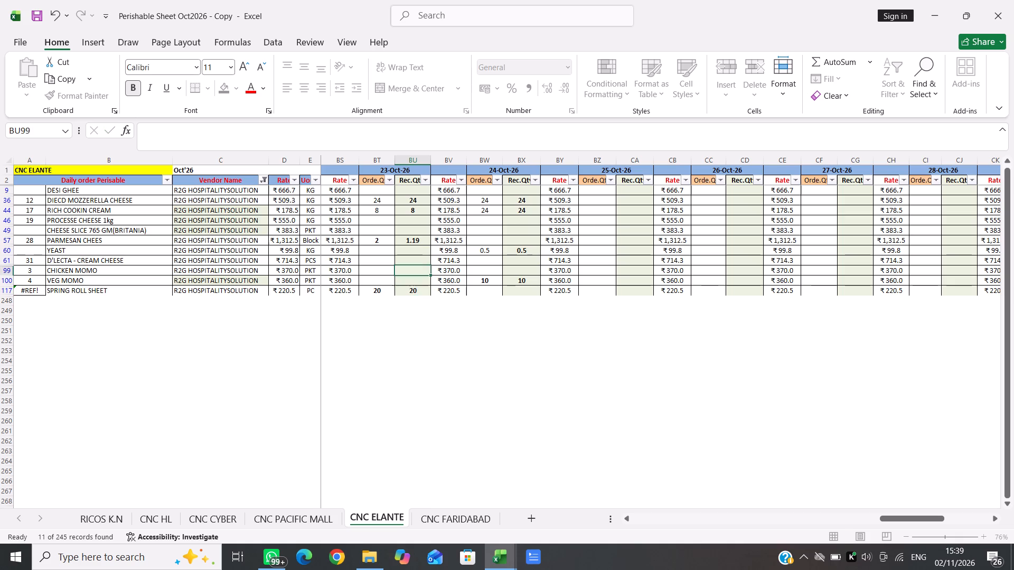
key("Up")
key("Up")
key("Up")
key("Up")
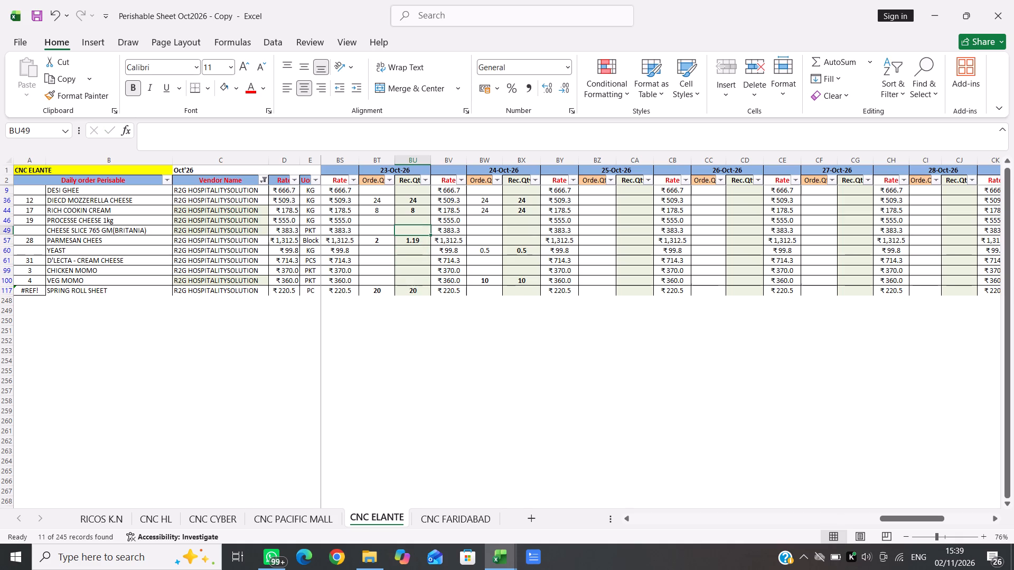
key("1")
key("Left")
key("1")
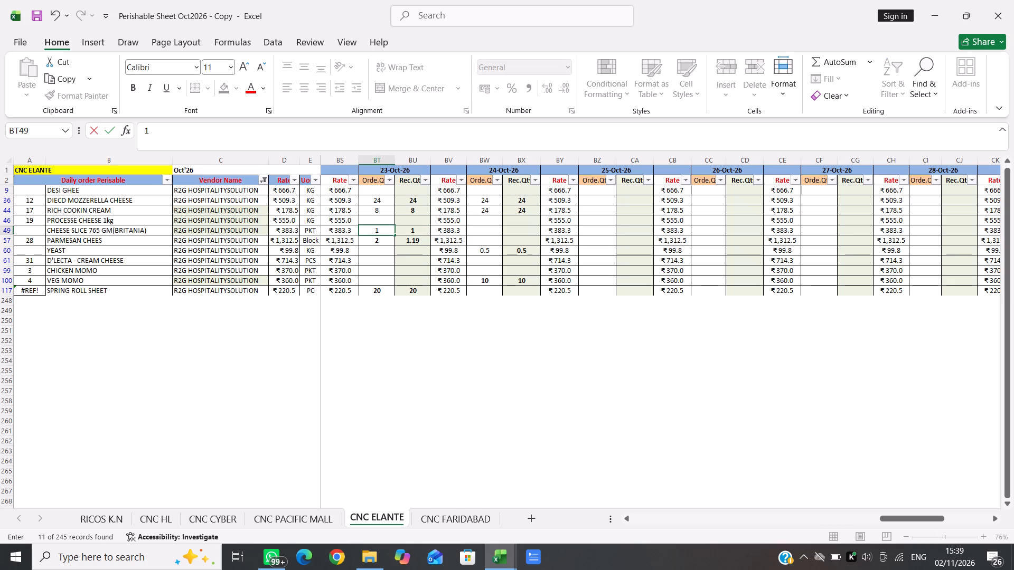
key("Down")
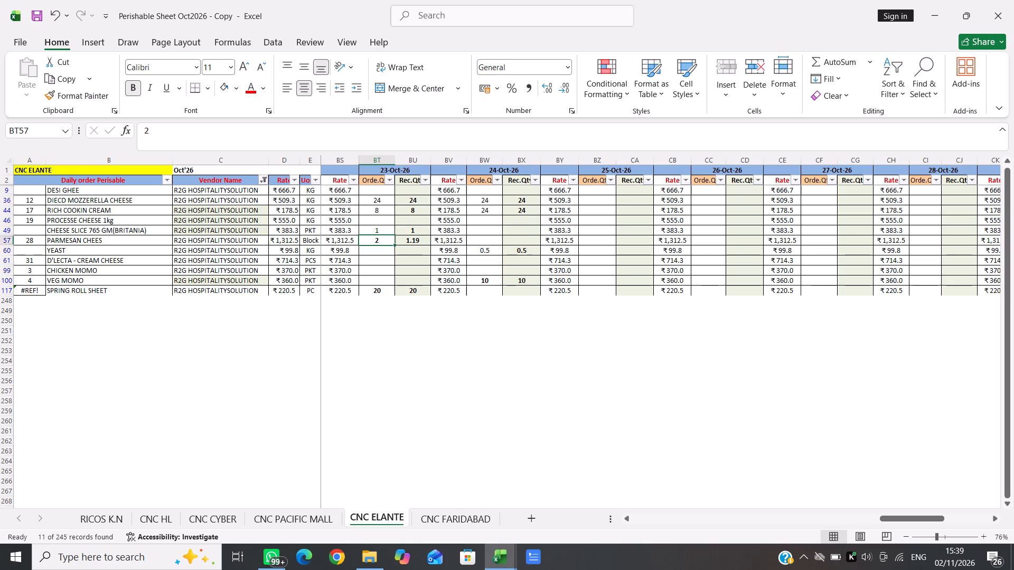
Enter ordered quantity 1 and received quantity 1 for VEG MOMO under 23-Oct-26.
key("Up")
key("Up")
key("Down")
key("Down")
key("Down")
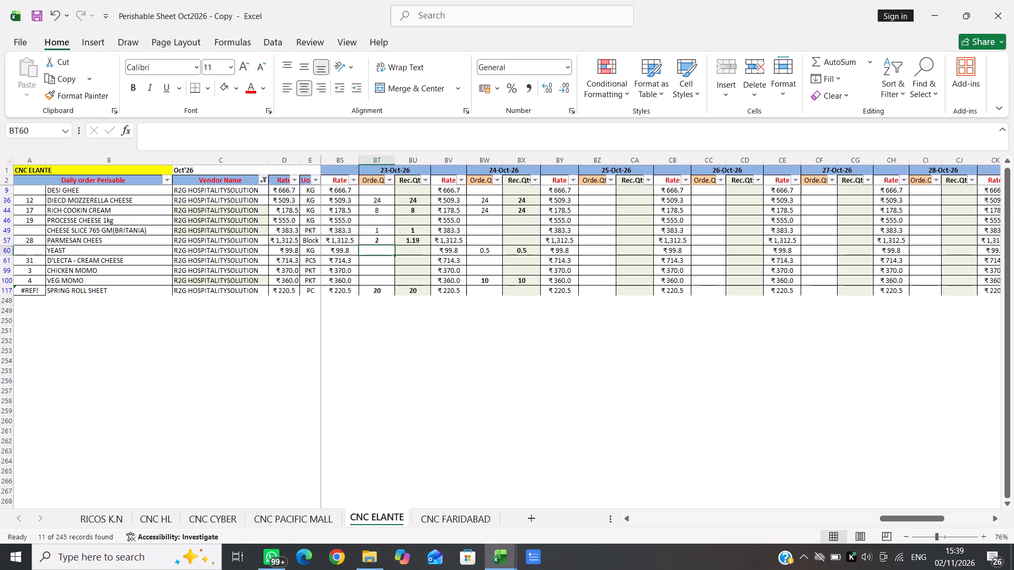
key("Up")
key("Down")
key("Down")
key("Down")
key("Down")
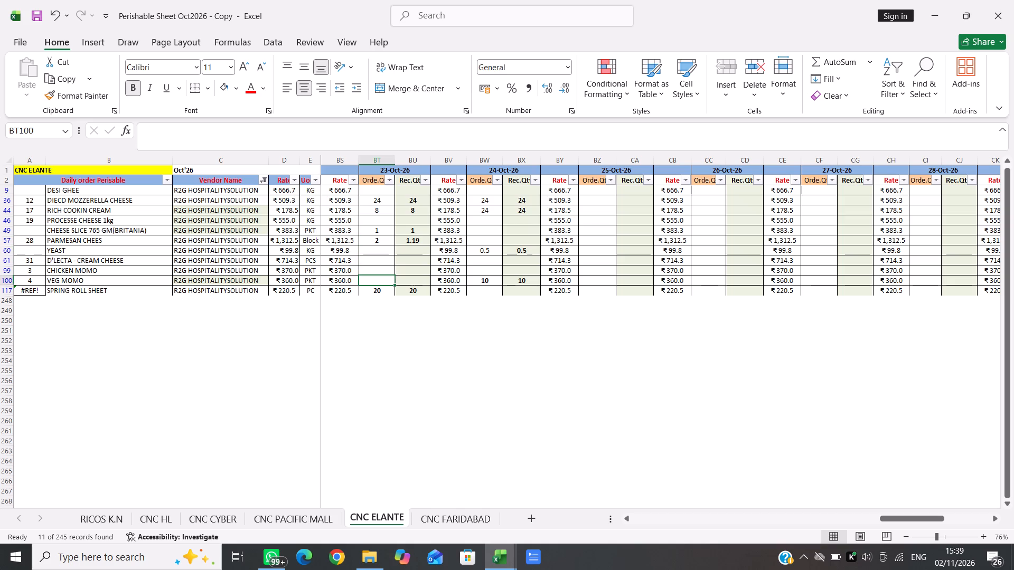
key("1")
key("Right")
key("1")
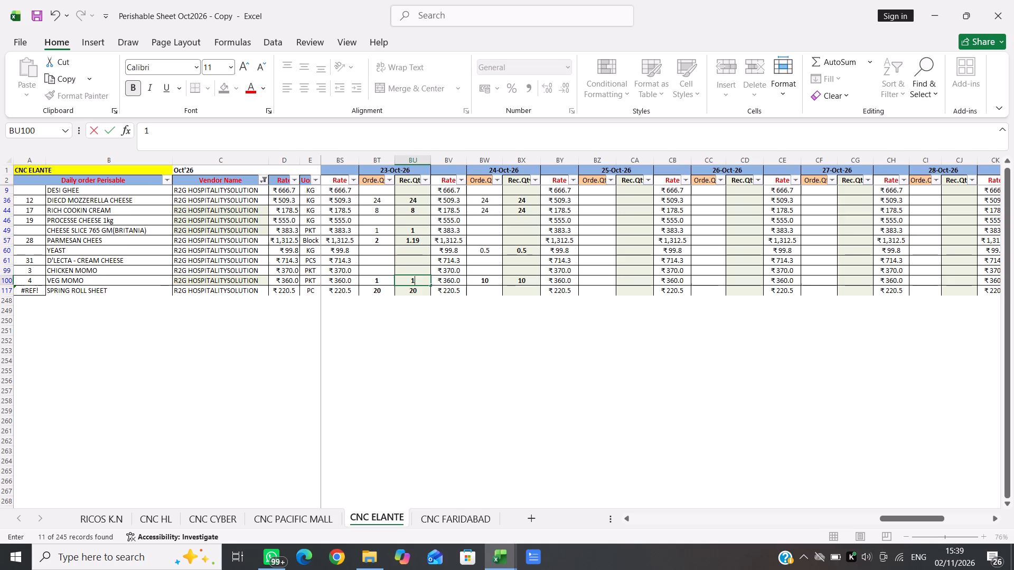
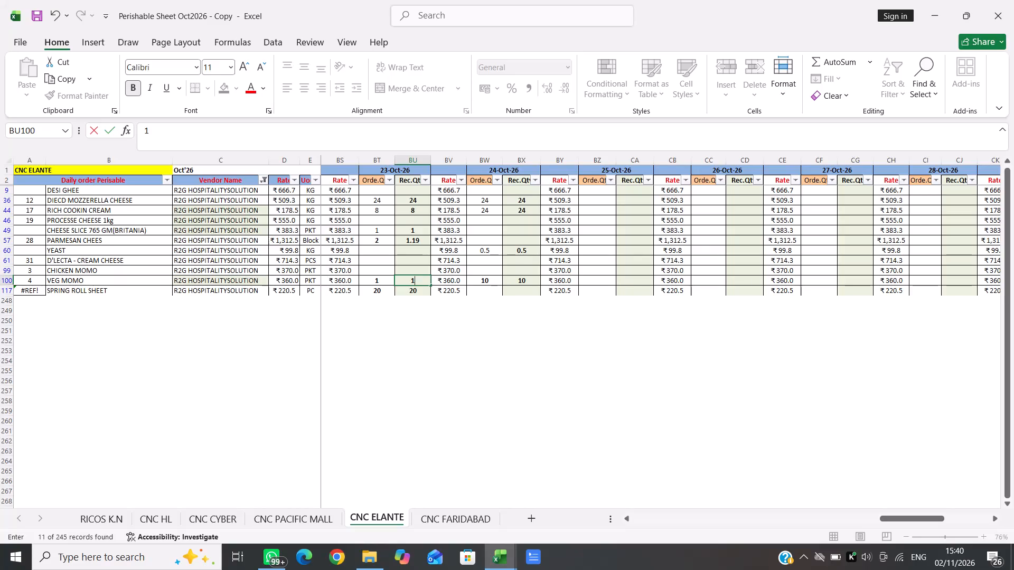
Insert a new row above YEAST and enter the item name CARDEMAM BLACK in it.
left_click(57, 248)
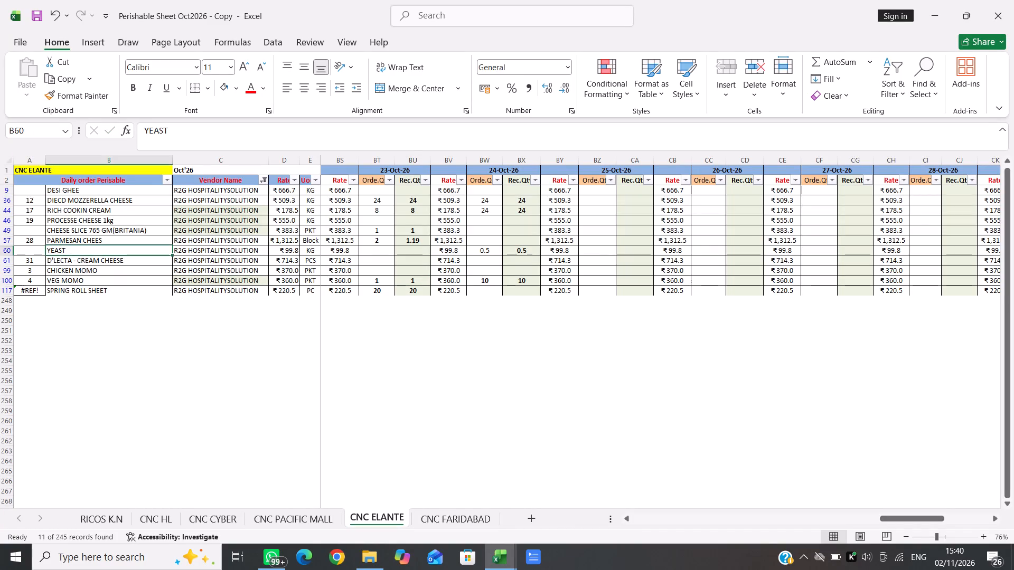
key("shift+space")
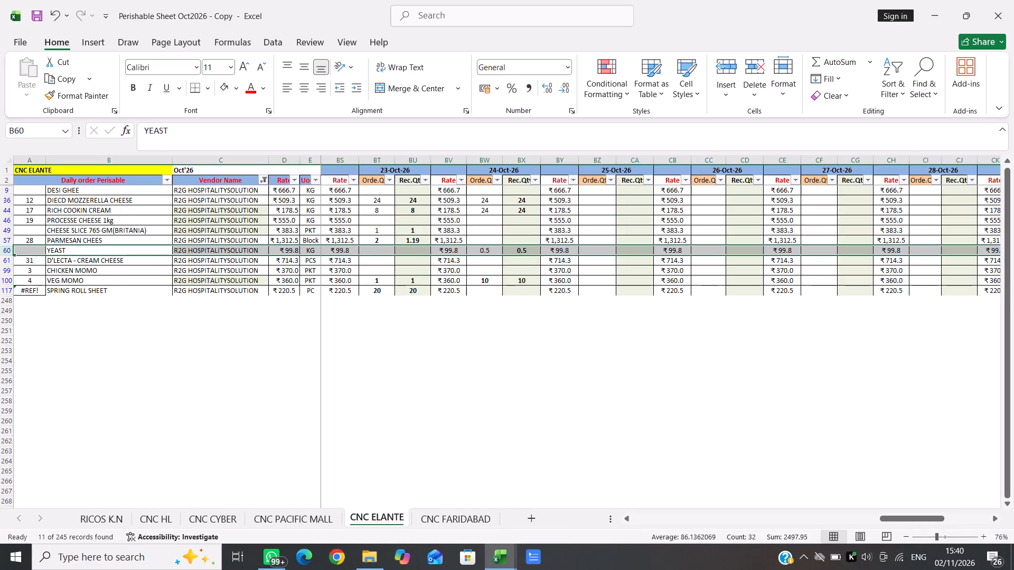
key("ctrl+shift+equal")
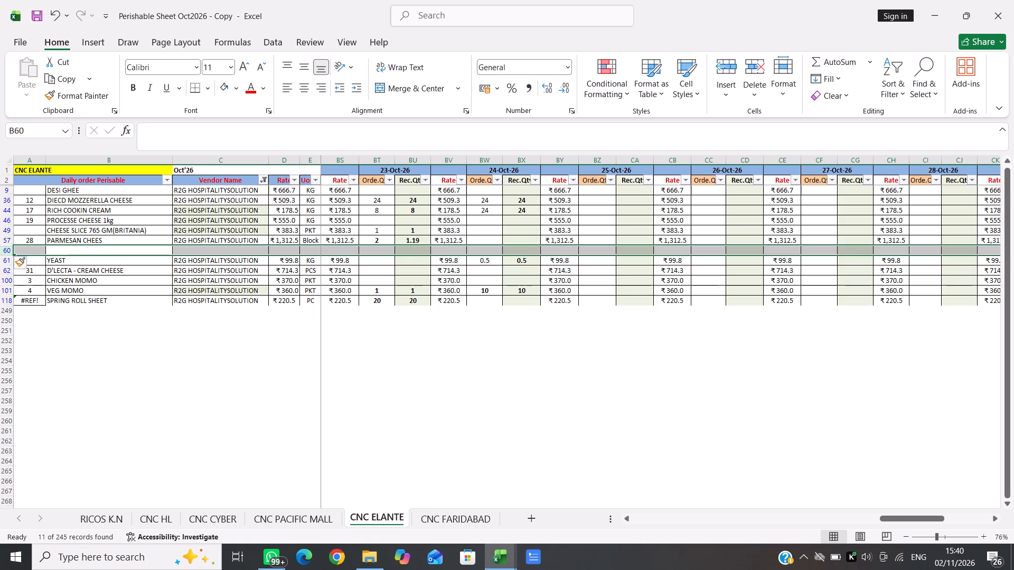
left_click(59, 250)
type("CARD")
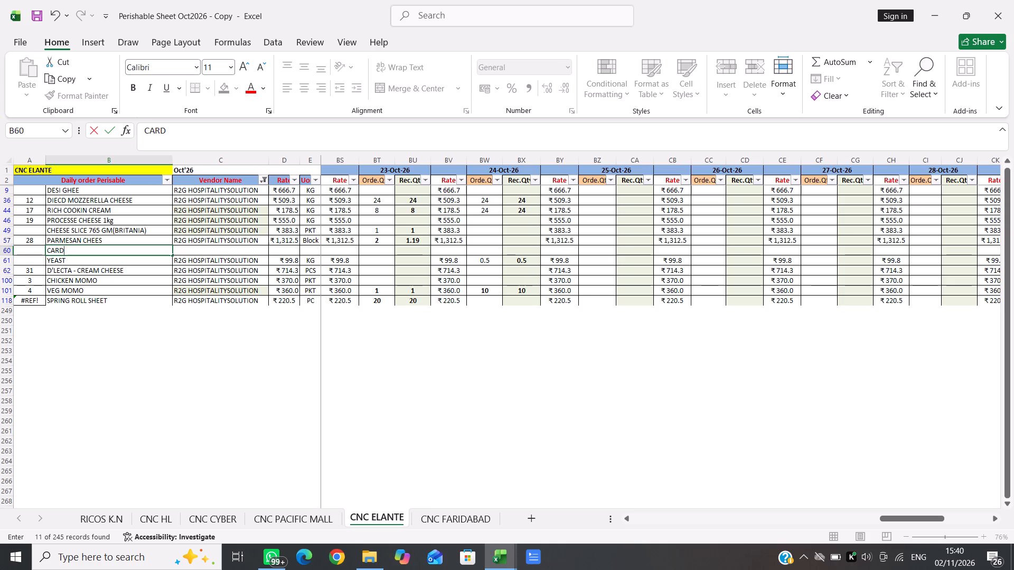
key("r")
key("BackSpace")
key("e")
type("MAM")
key("space")
type("BLACK")
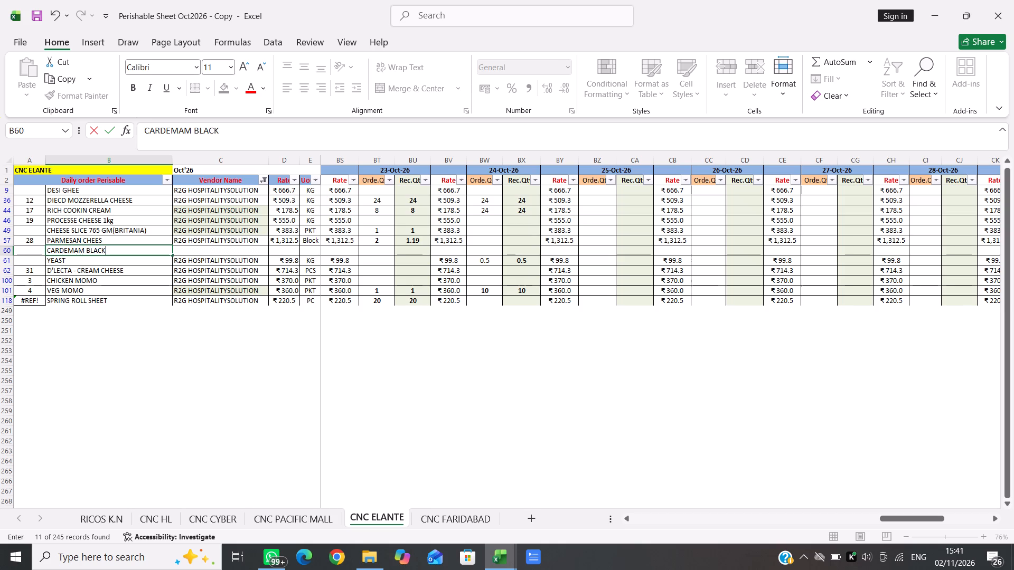
Copy the vendor name R2G HOSPITALITYSOLUTION from the PARMESAN CHEES row into the CARDEMAM BLACK row.
left_click(224, 240)
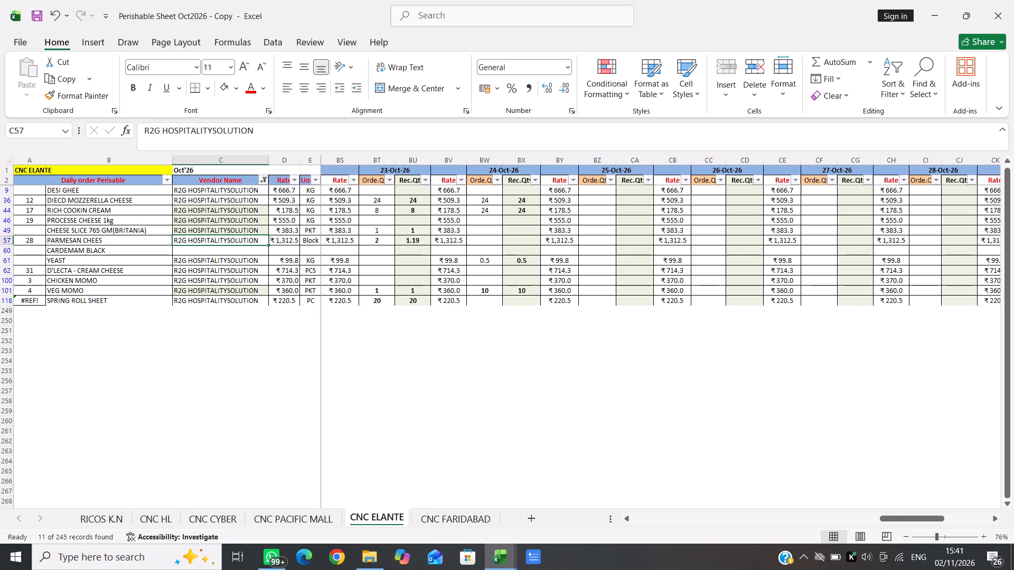
key("ctrl+c")
key("Down")
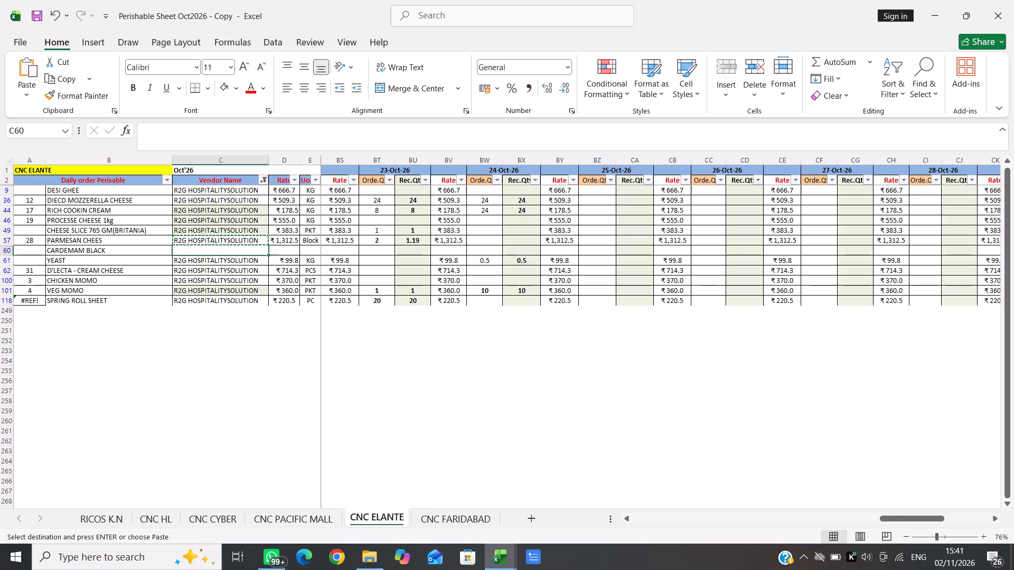
key("Return")
Set the main rate of CARDEMAM BLACK to the formula =3300*1.05 and its unit to KG.
left_click(287, 252)
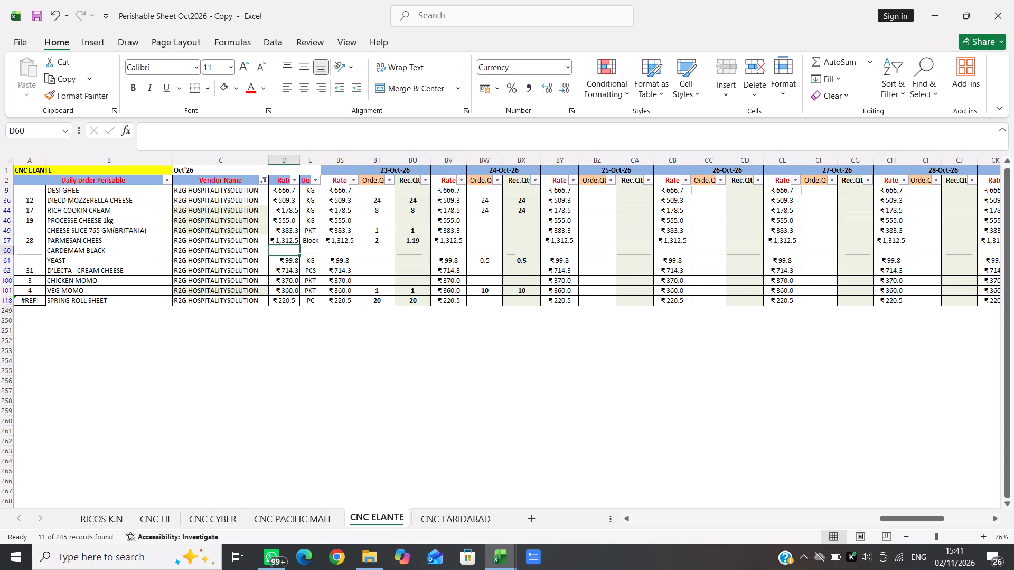
type("33")
key("0")
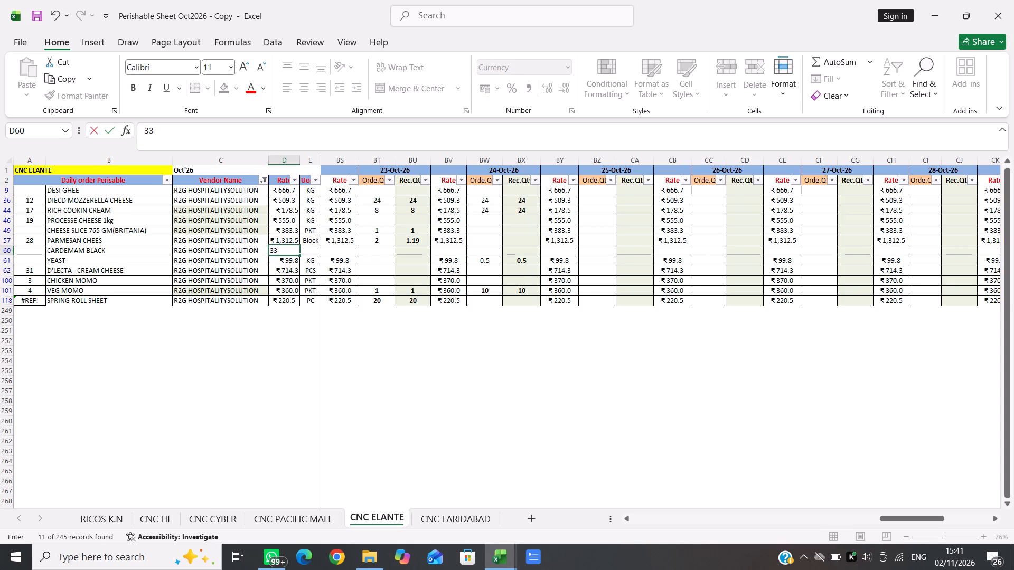
key("BackSpace")
key("BackSpace")
key("BackSpace")
key("equal")
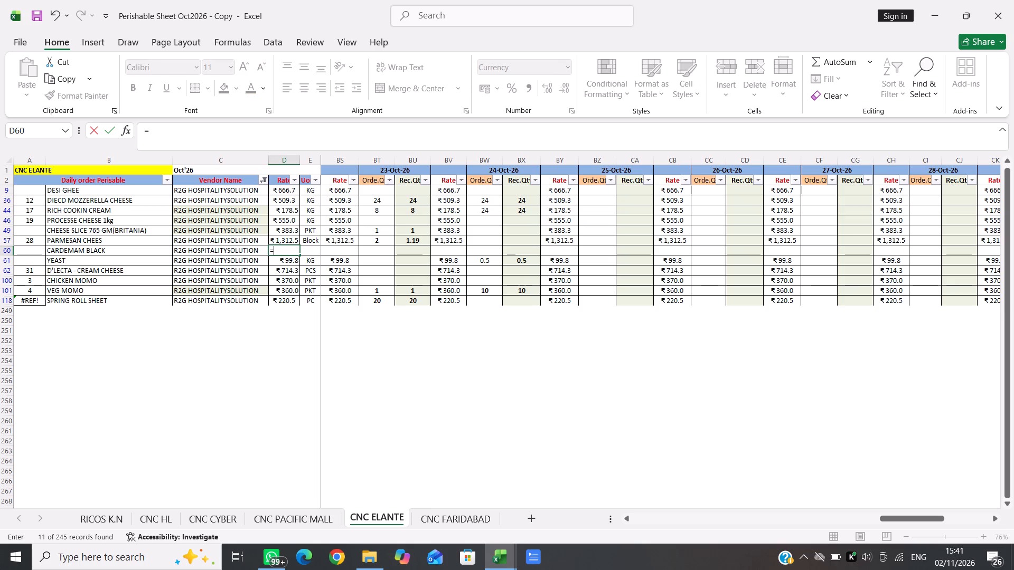
type("33")
type("00")
type("*1.05")
key("Return")
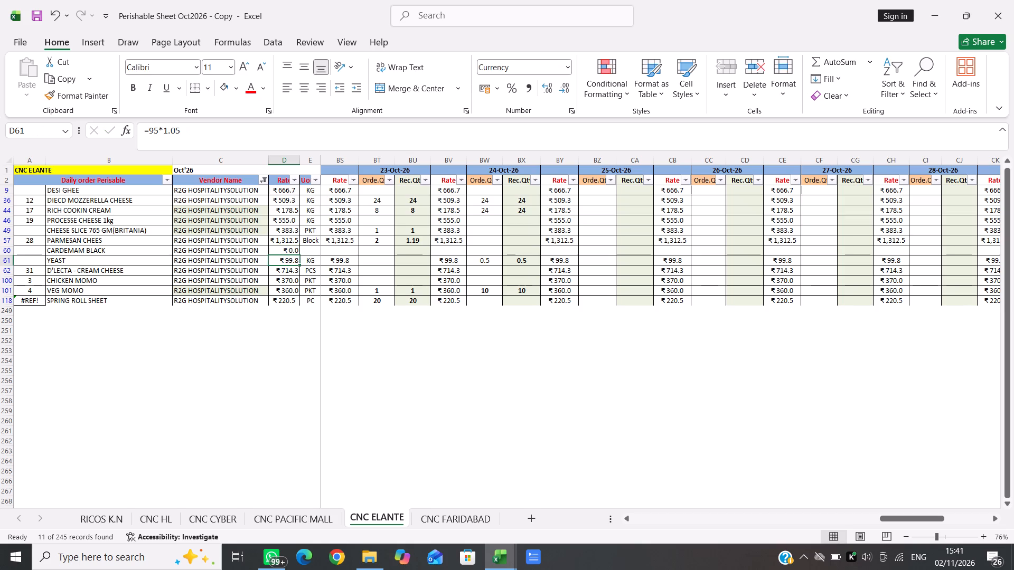
left_click(314, 251)
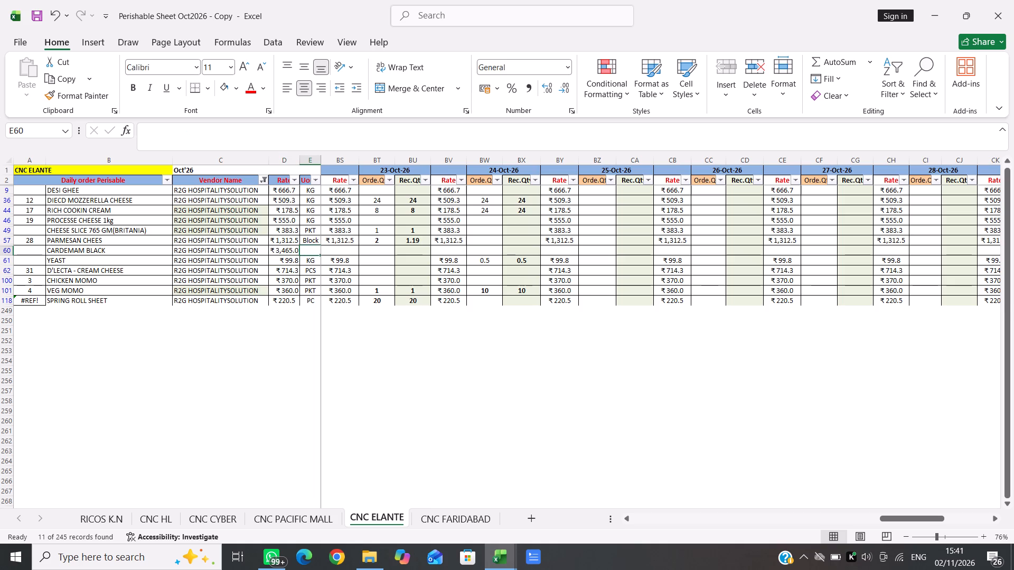
type("KG")
Enter the rate 3465 for CARDEMAM BLACK in the Rate column just before 23-Oct-26.
left_click(346, 249)
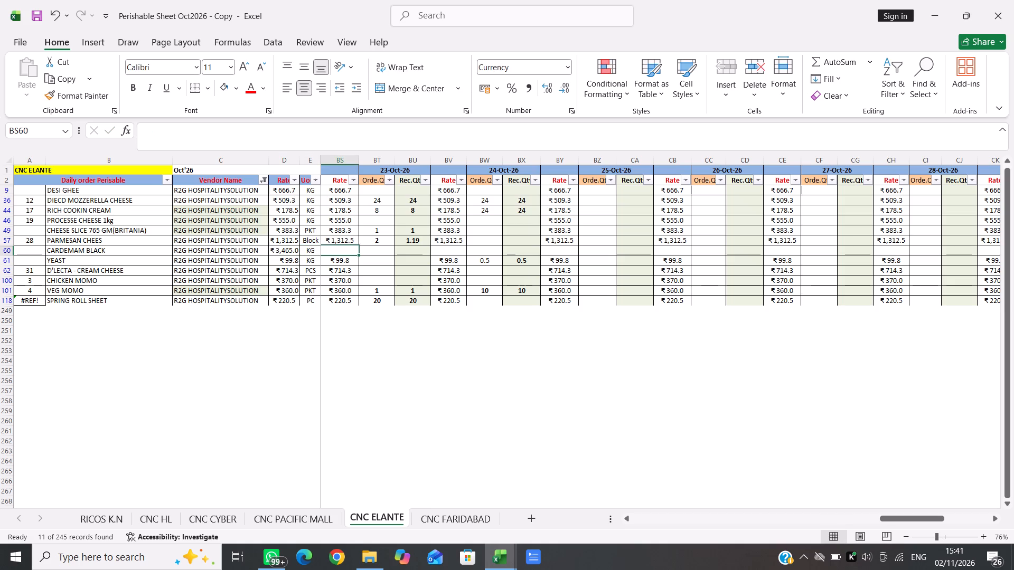
type("34")
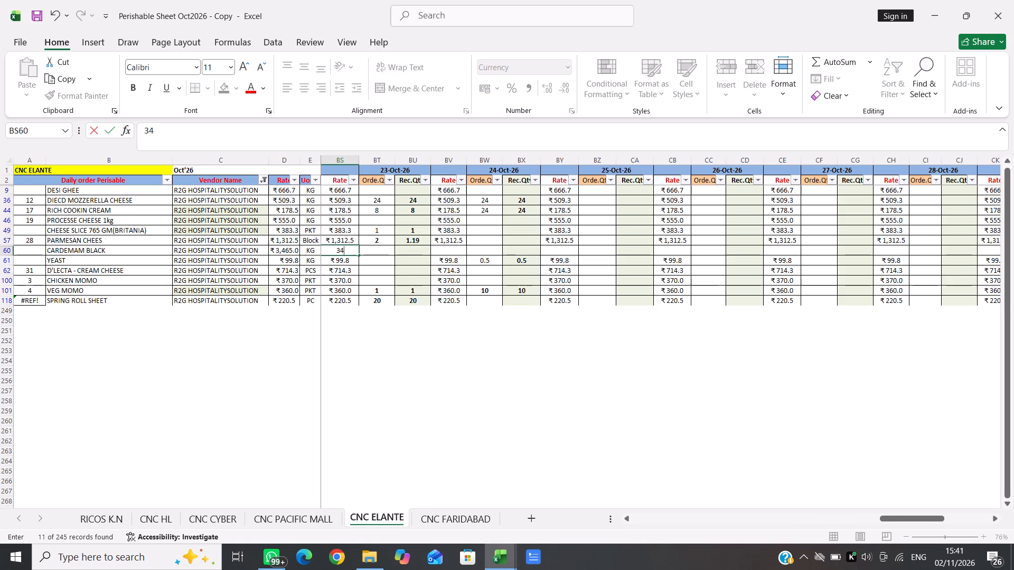
type("65")
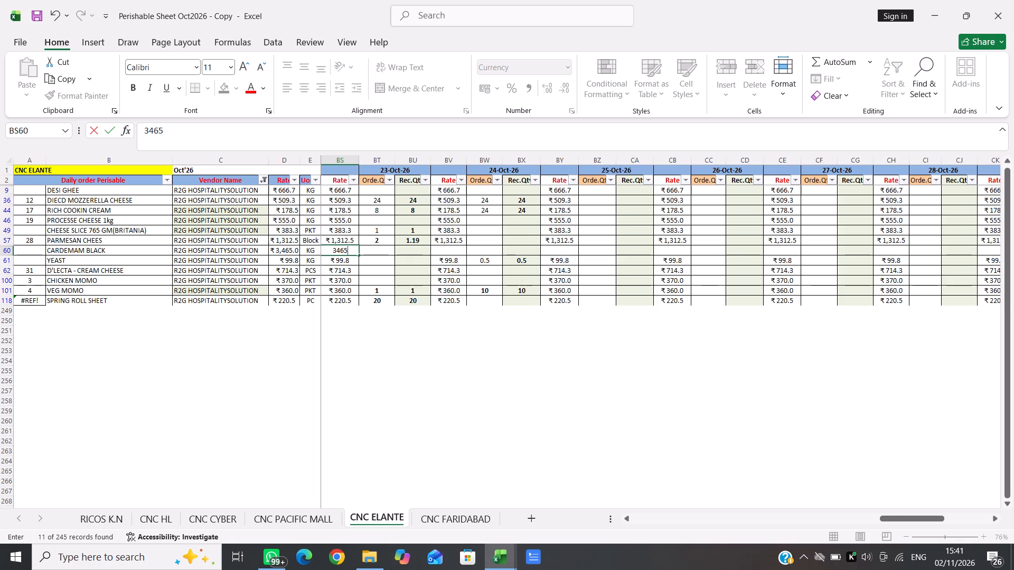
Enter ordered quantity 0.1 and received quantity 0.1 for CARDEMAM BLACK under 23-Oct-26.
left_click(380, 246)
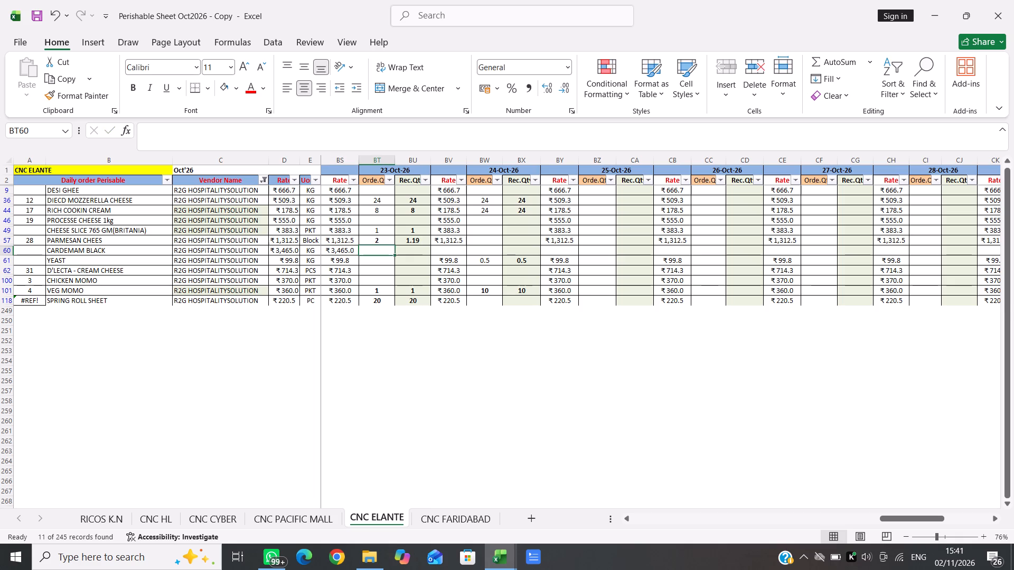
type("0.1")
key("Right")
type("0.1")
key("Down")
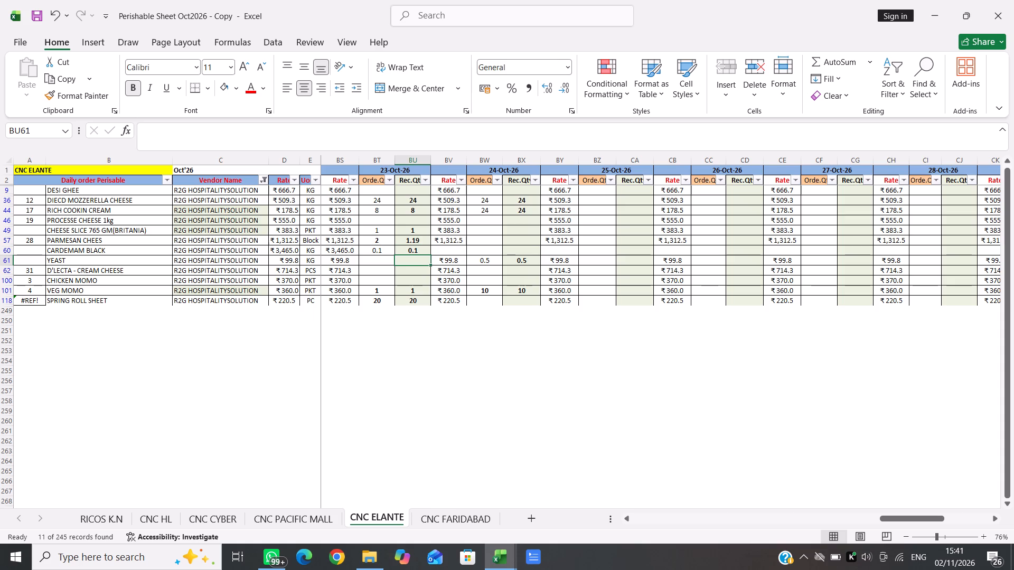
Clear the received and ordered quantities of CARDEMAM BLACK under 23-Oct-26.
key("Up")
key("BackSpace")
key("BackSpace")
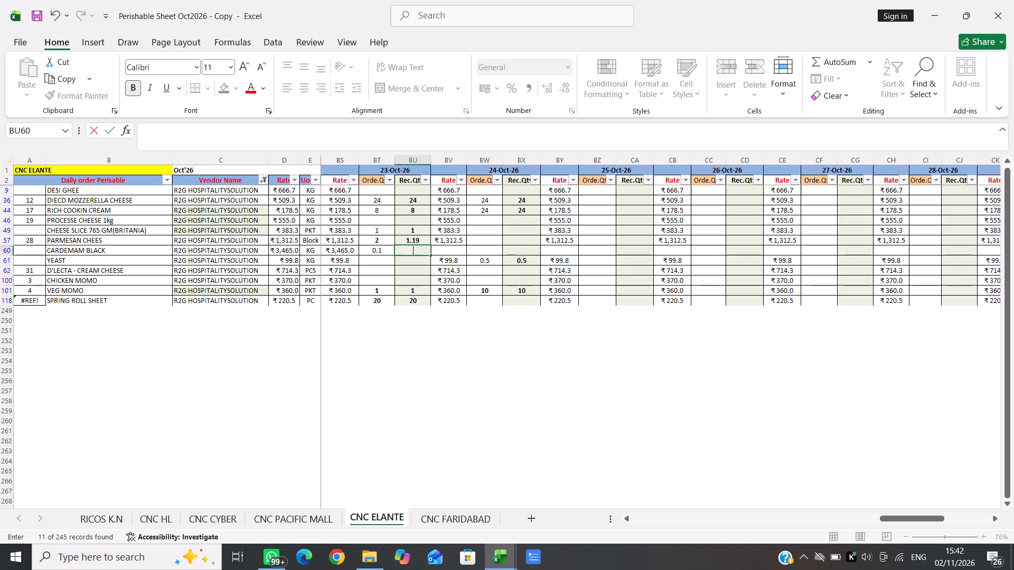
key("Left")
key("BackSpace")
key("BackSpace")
For CARDEMAM BLACK, enter rate 3465 just before 19-Oct-26, with ordered quantity 0.1 and received quantity 0.1 under that date.
scroll(380, 246, "right", 1)
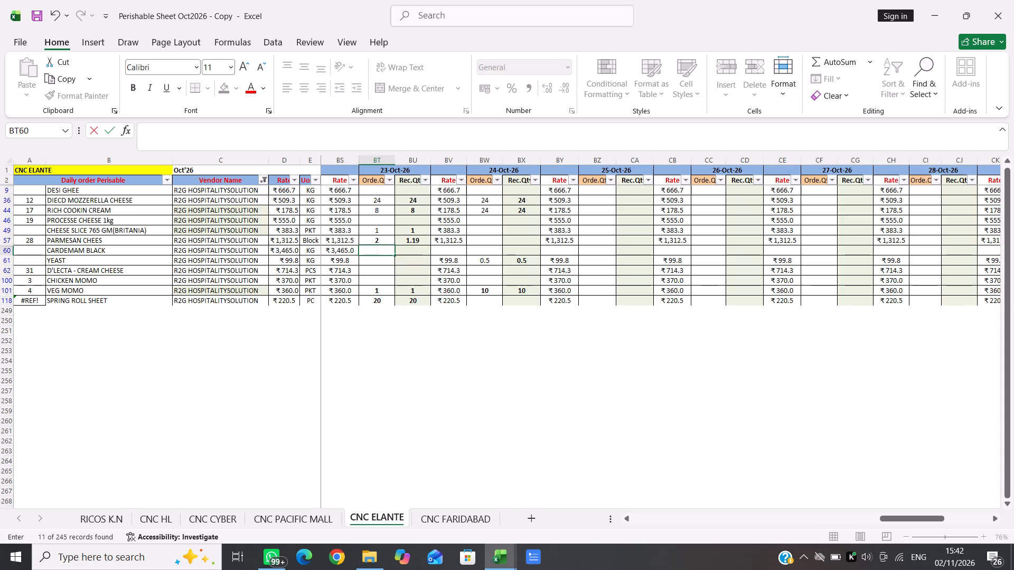
scroll(380, 246, "right", 4)
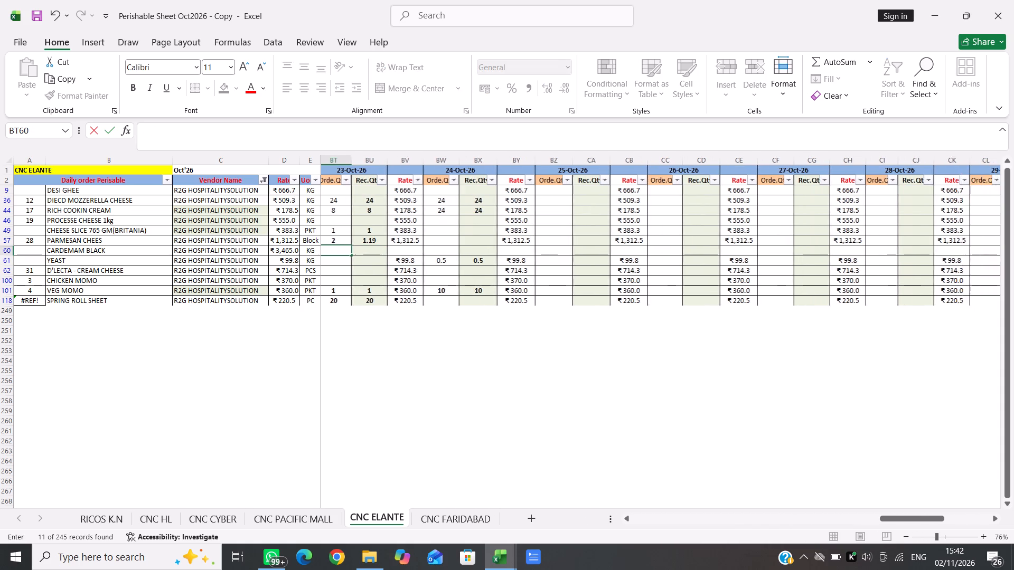
scroll(416, 250, "right", 2)
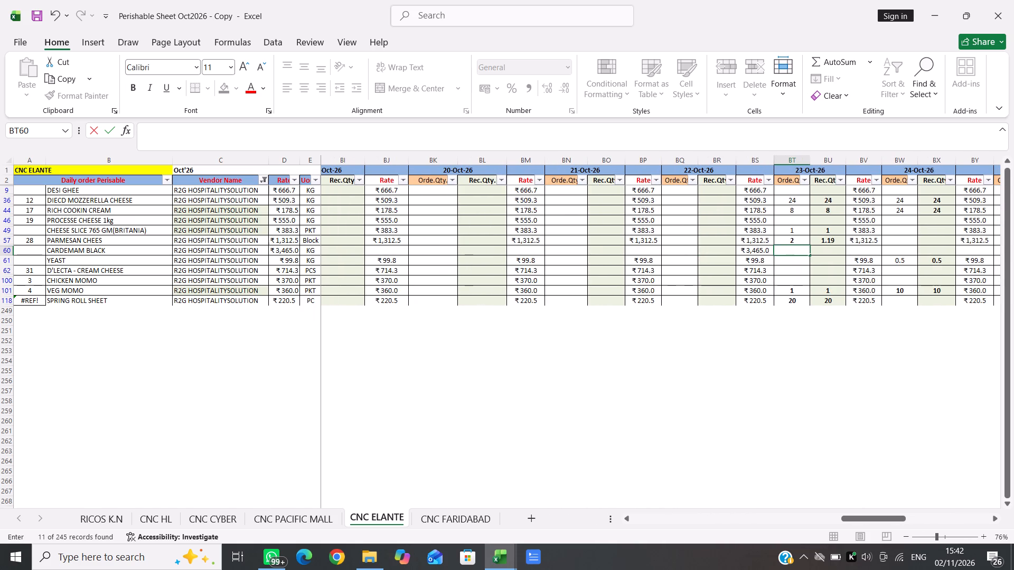
scroll(416, 250, "right", 2)
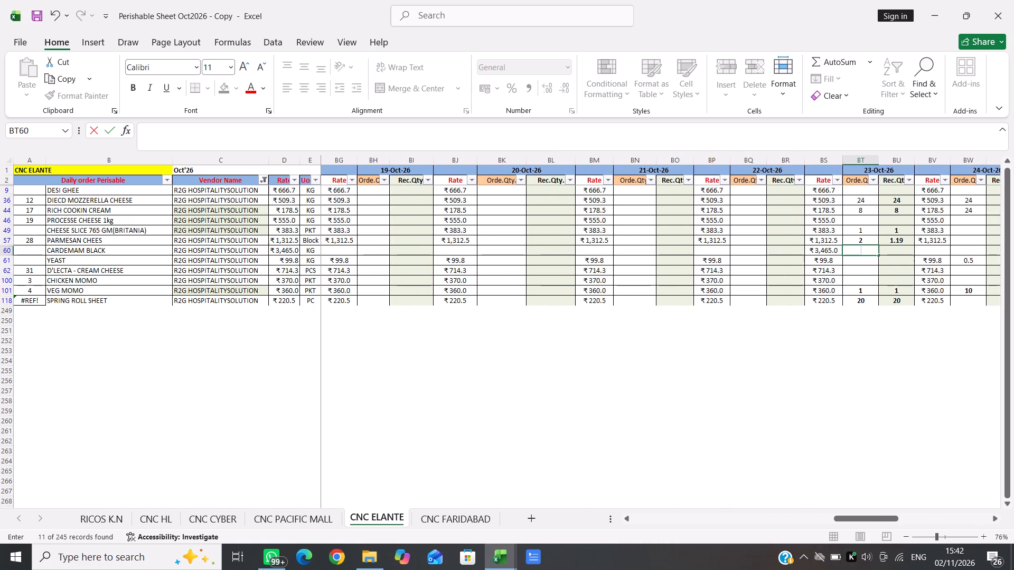
left_click(332, 249)
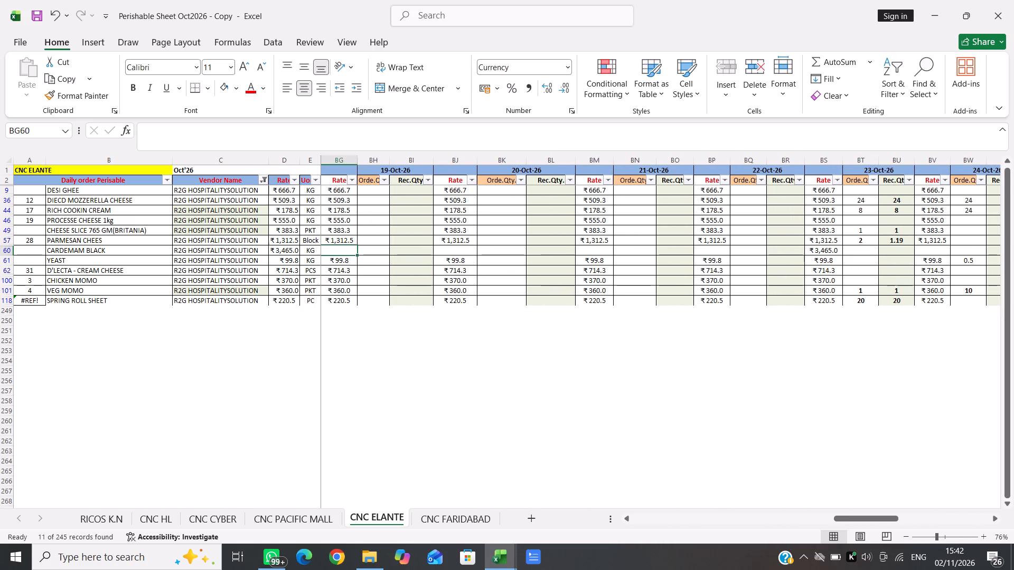
type("3465")
key("Right")
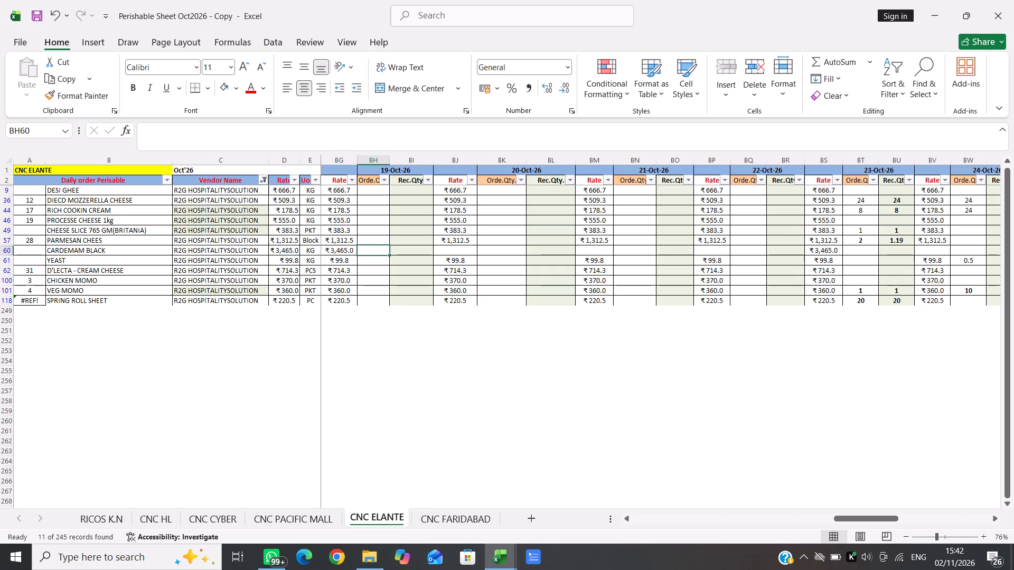
type("0.1")
key("Right")
type("0.1")
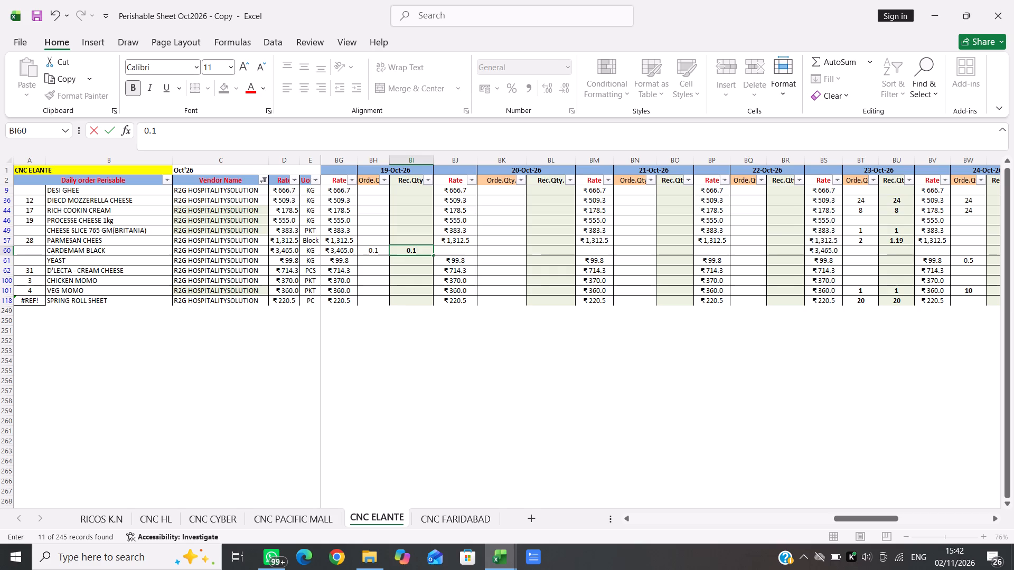
Rename the item CARDEMAM BLACK as CARDEMAM GREEN.
double_click(128, 248)
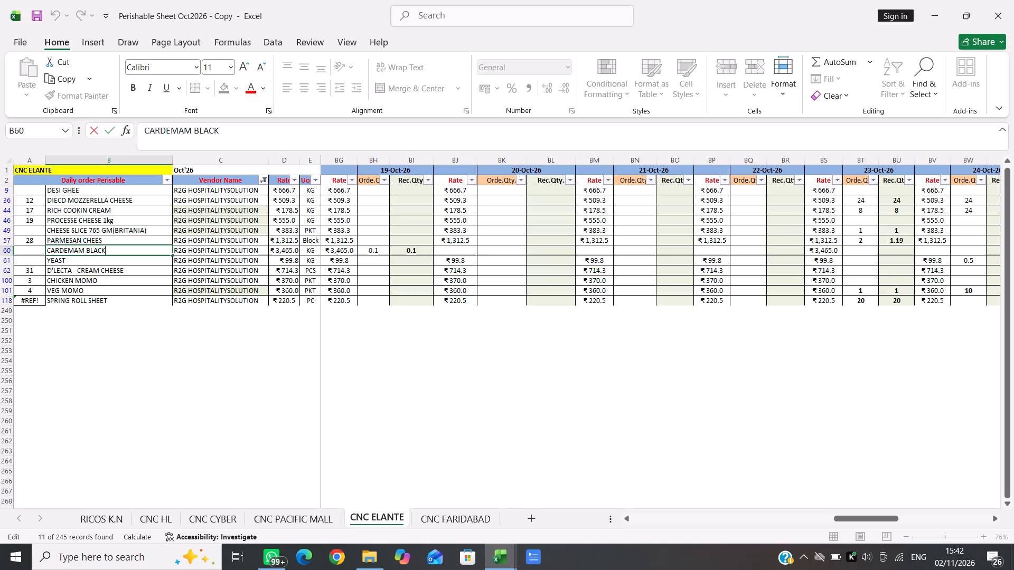
key("BackSpace")
key("BackSpace")
key("BackSpace")
key("BackSpace")
key("BackSpace")
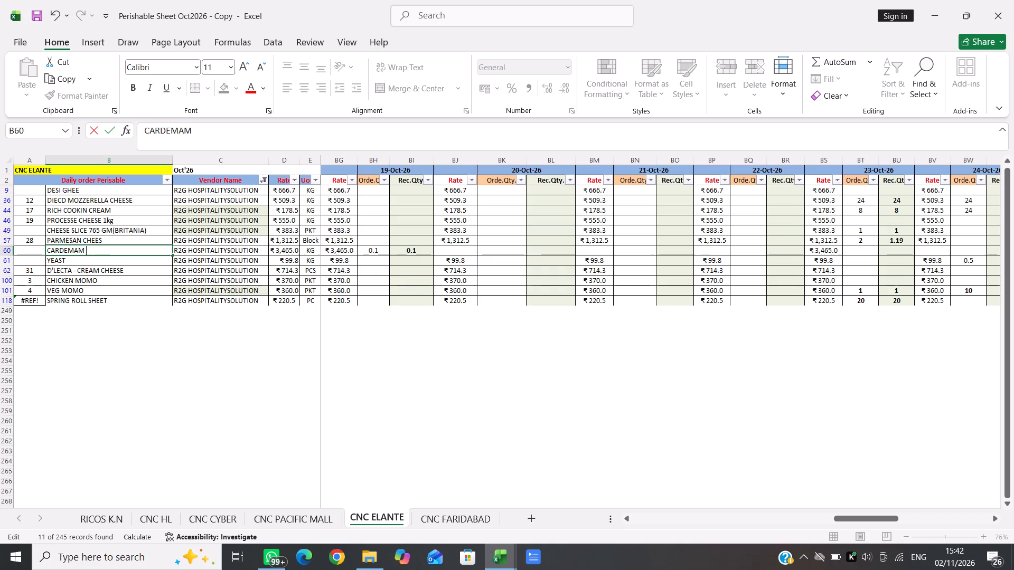
type("GREE")
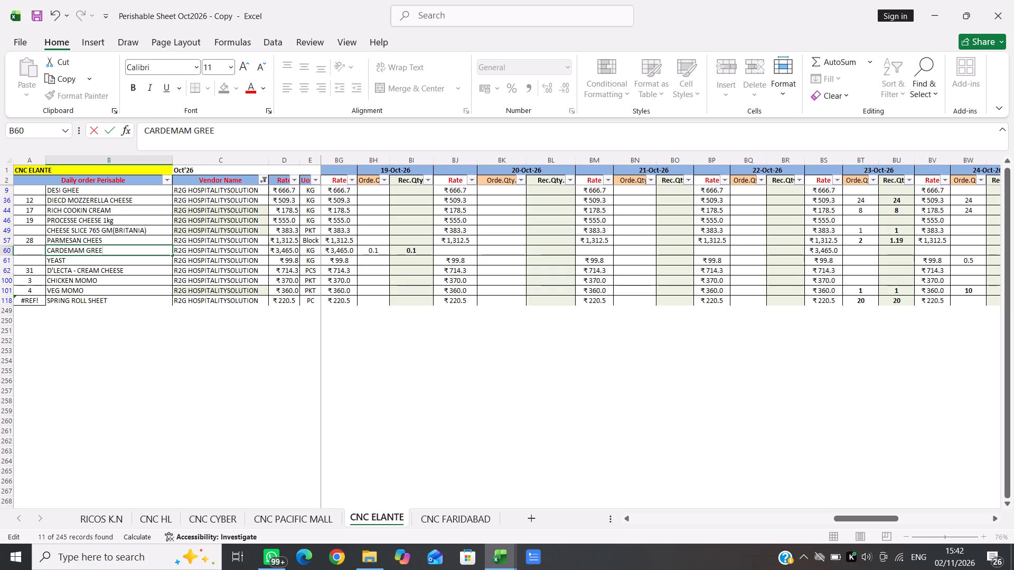
key("n")
key("Down")
Insert a row above YEAST for the item CARDEMAM BLACK, with vendor name R2G HOSPITALITYSOLUTION.
left_click(99, 262)
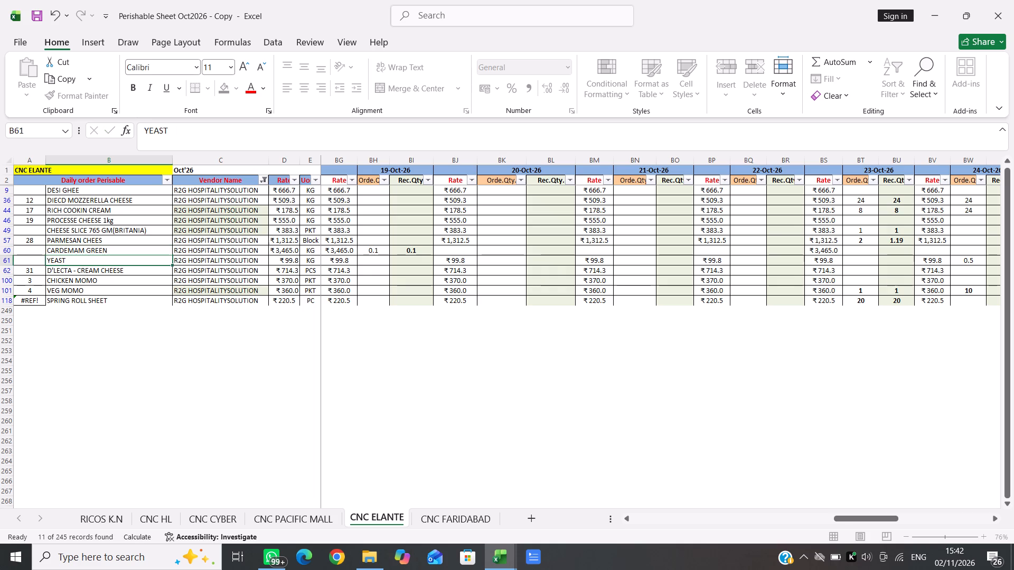
key("shift+space")
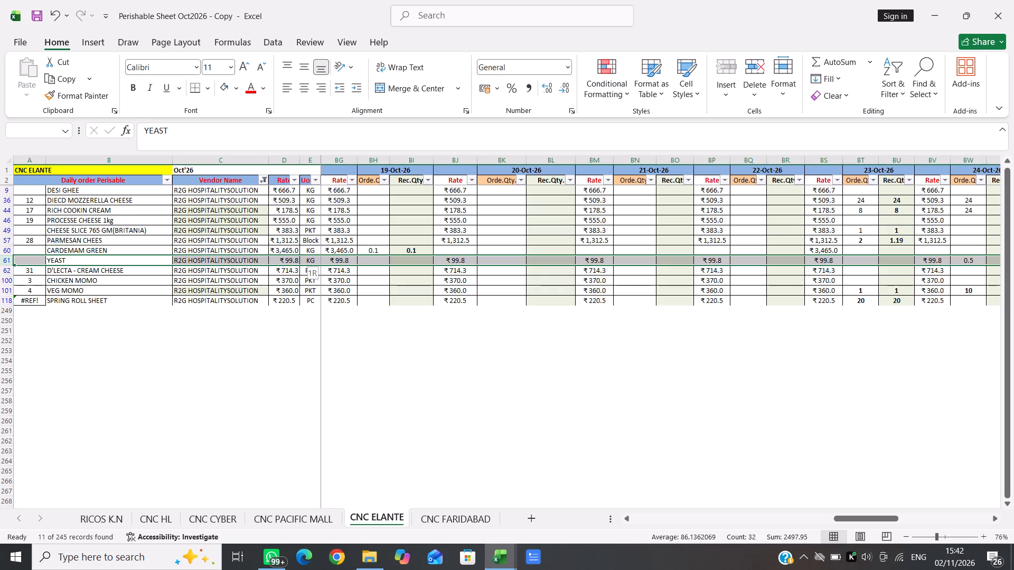
key("ctrl+shift+equal")
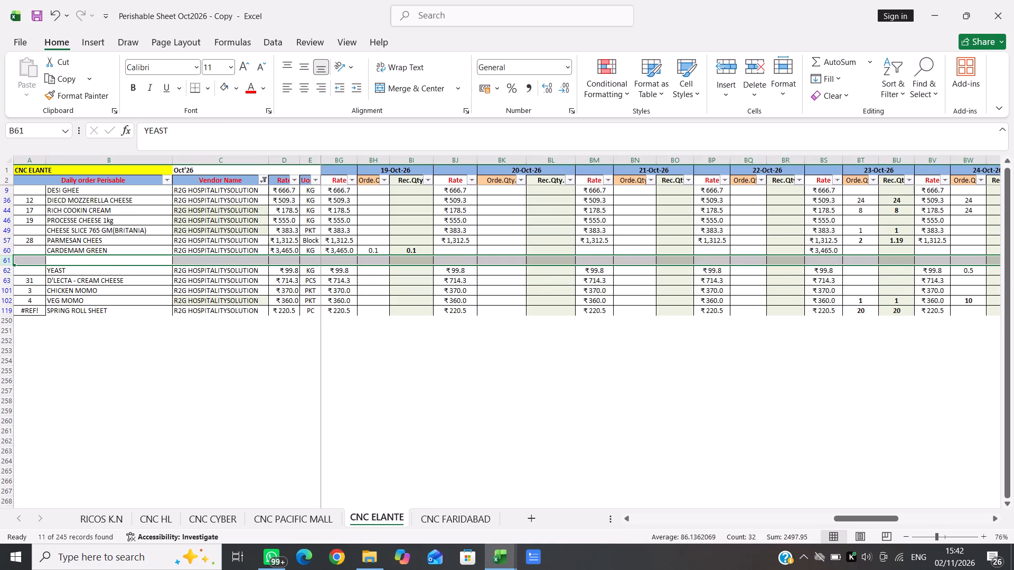
left_click(82, 264)
double_click(82, 261)
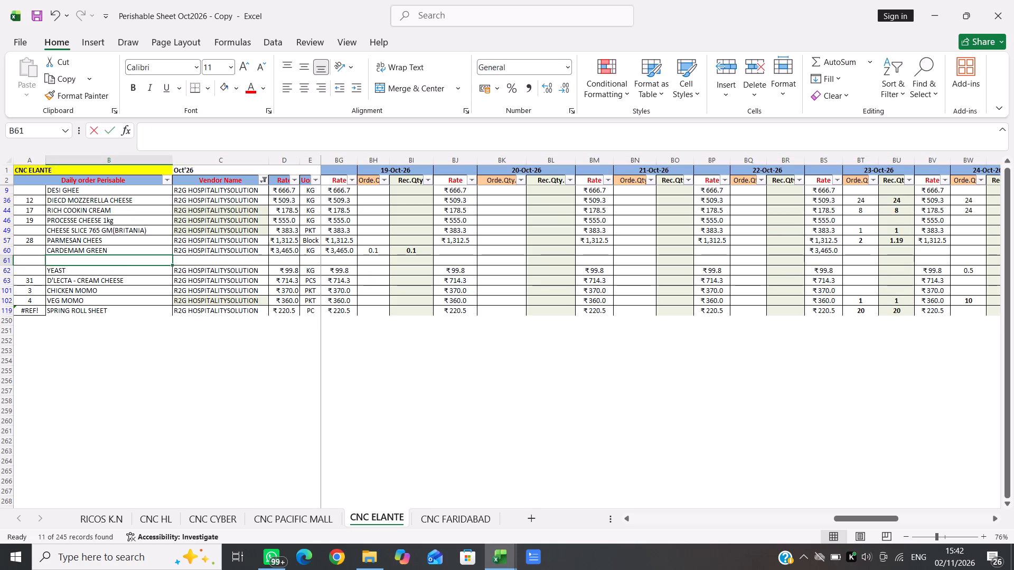
type("CAR")
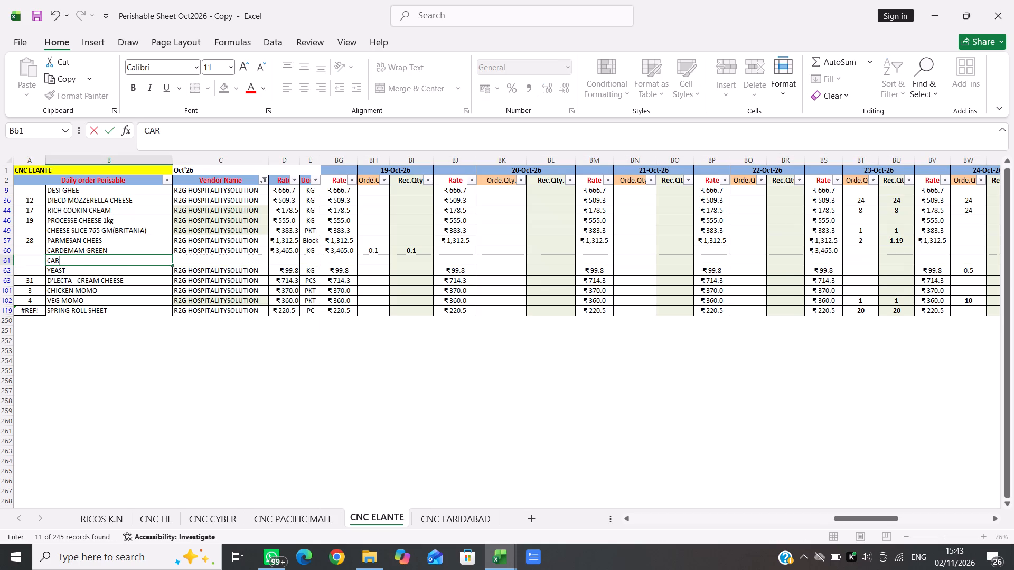
type("DEMAM")
key("space")
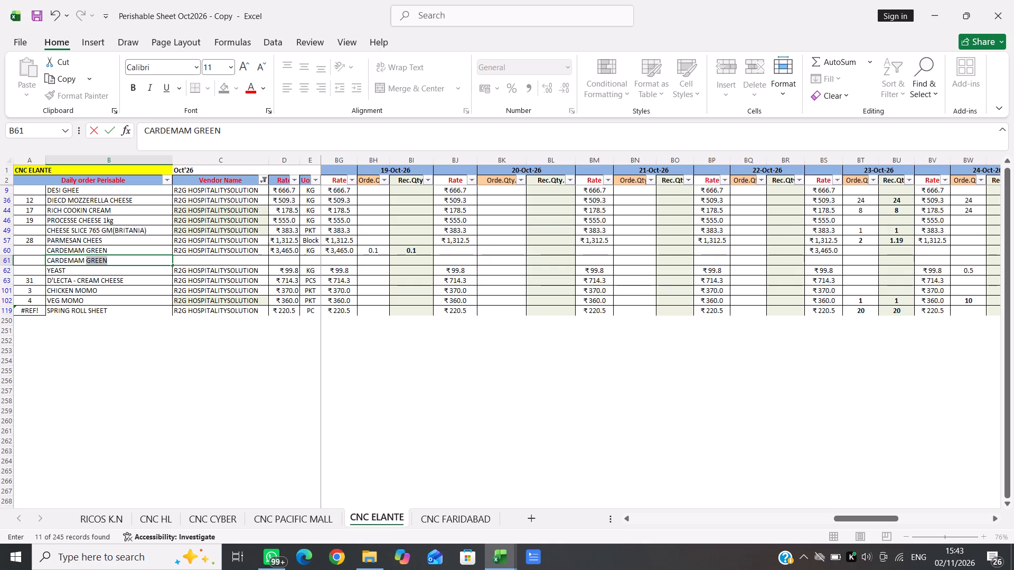
type("BLA")
type("CK")
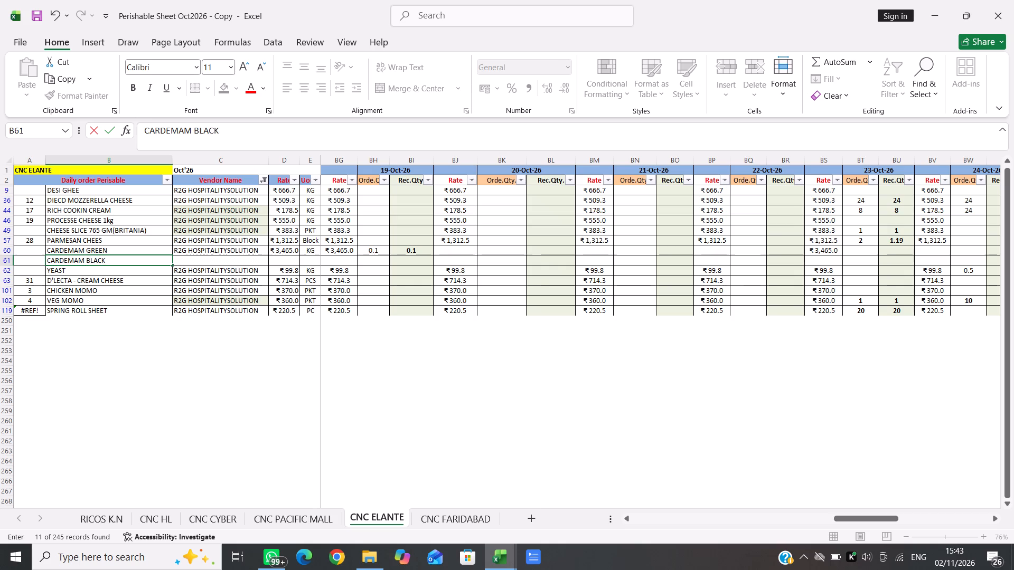
left_click(223, 252)
key("ctrl+c")
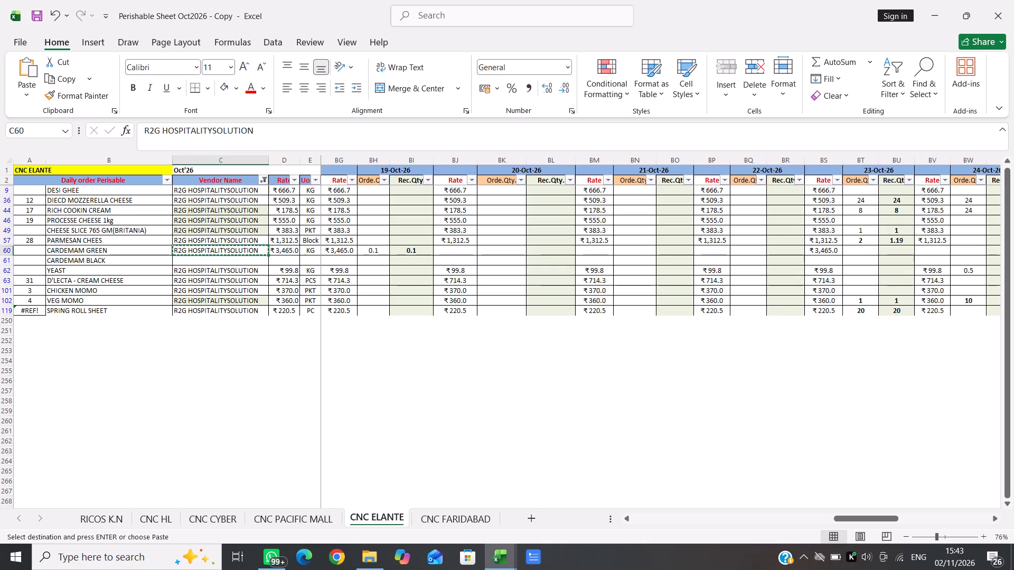
key("Down")
key("Return")
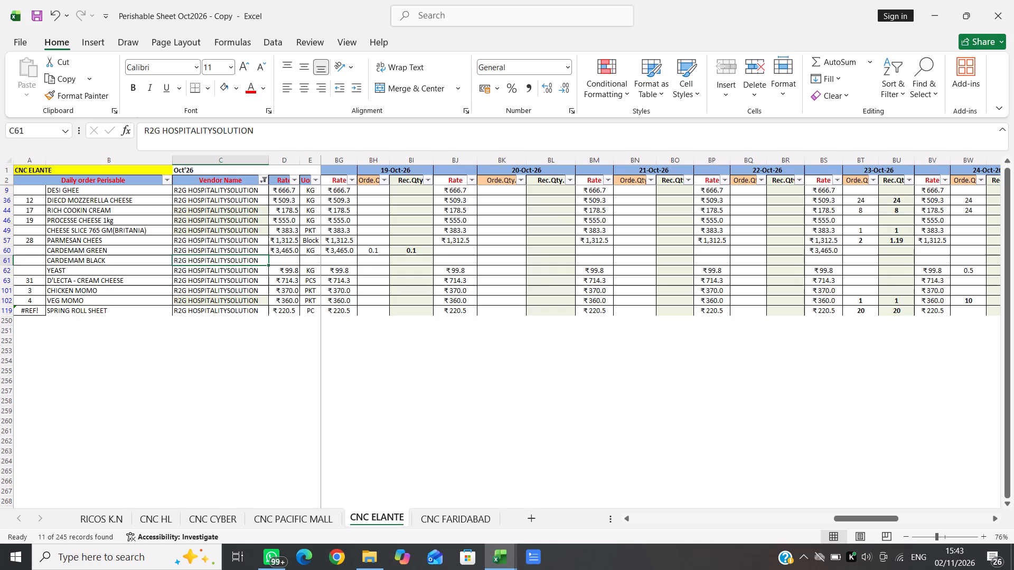
Set the main rate of CARDEMAM BLACK with the formula =1850*1.05 and its unit to KG.
left_click(291, 262)
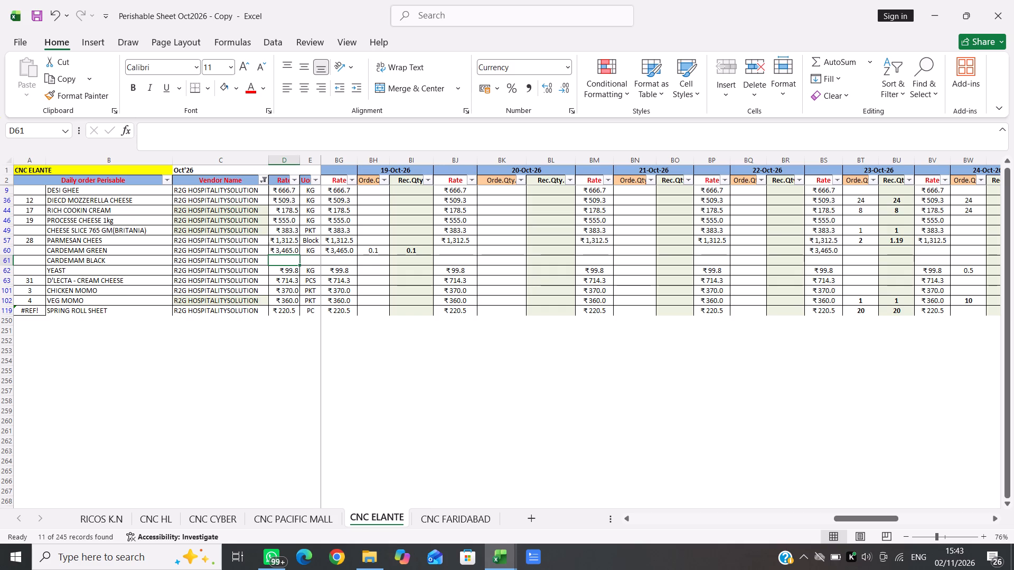
key("equal")
type("1850")
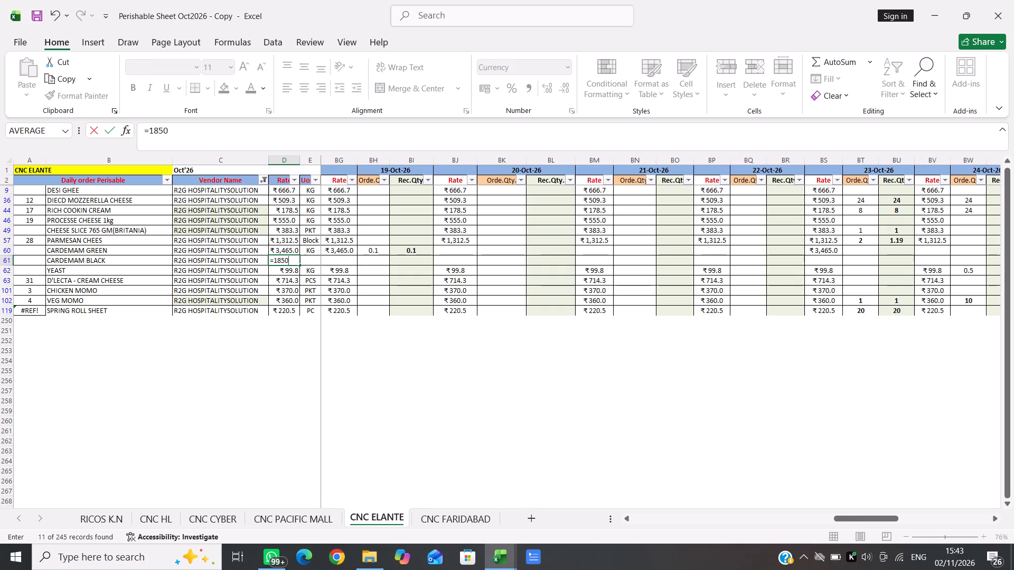
key("Right")
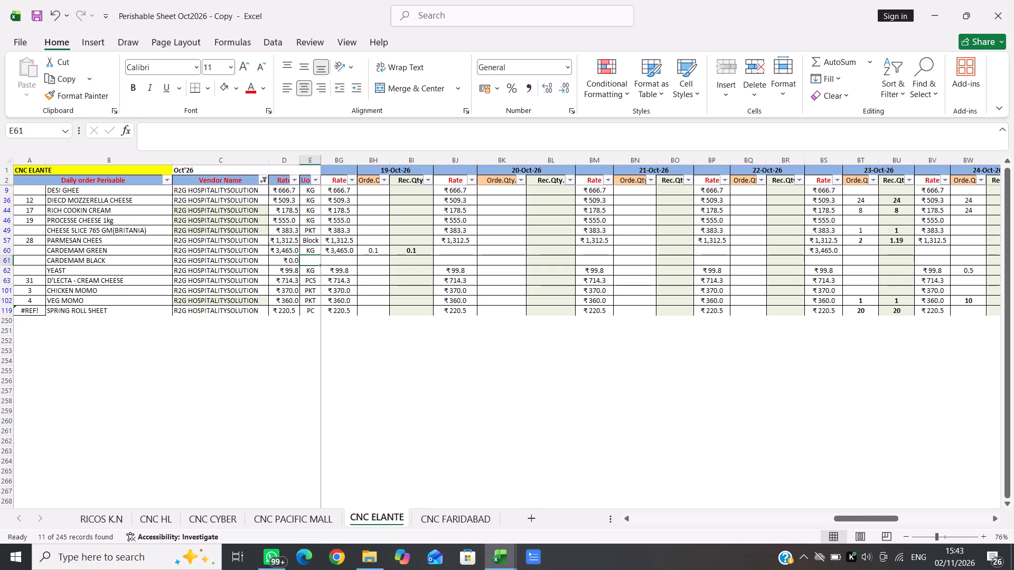
key("Left")
key("BackSpace")
key("BackSpace")
key("BackSpace")
key("BackSpace")
key("BackSpace")
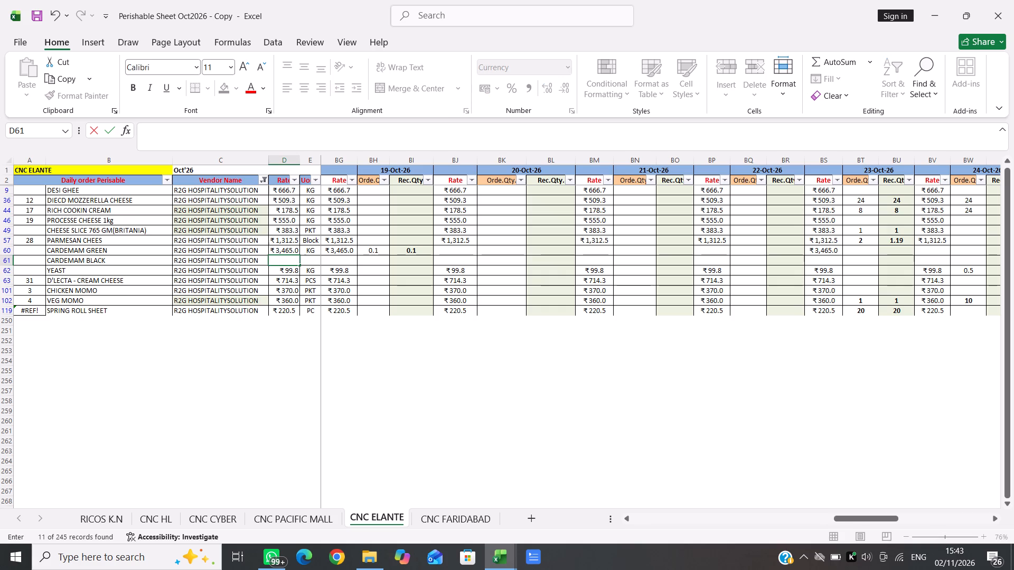
key("BackSpace")
type("=1850*1.05")
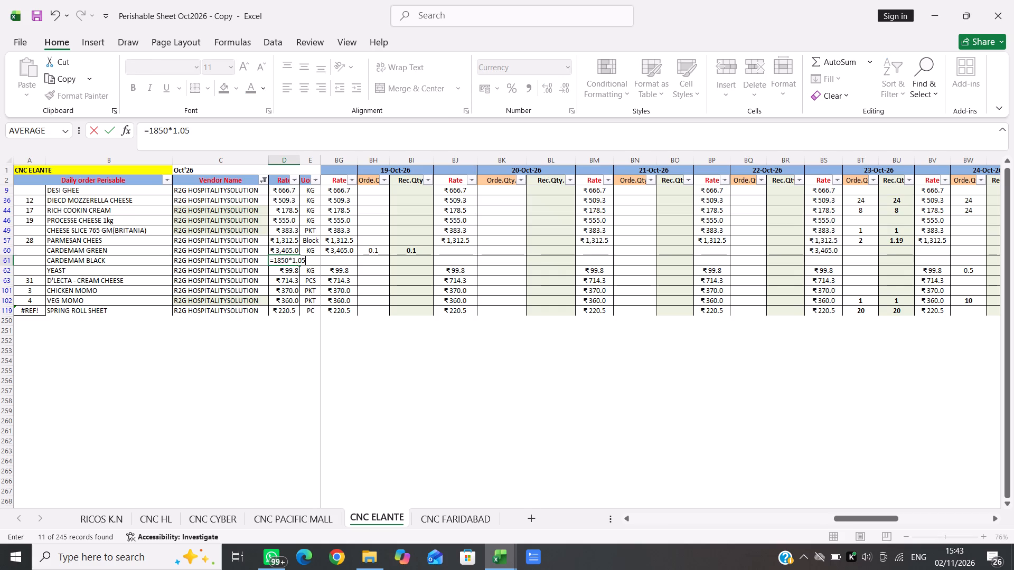
key("Return")
left_click(307, 260)
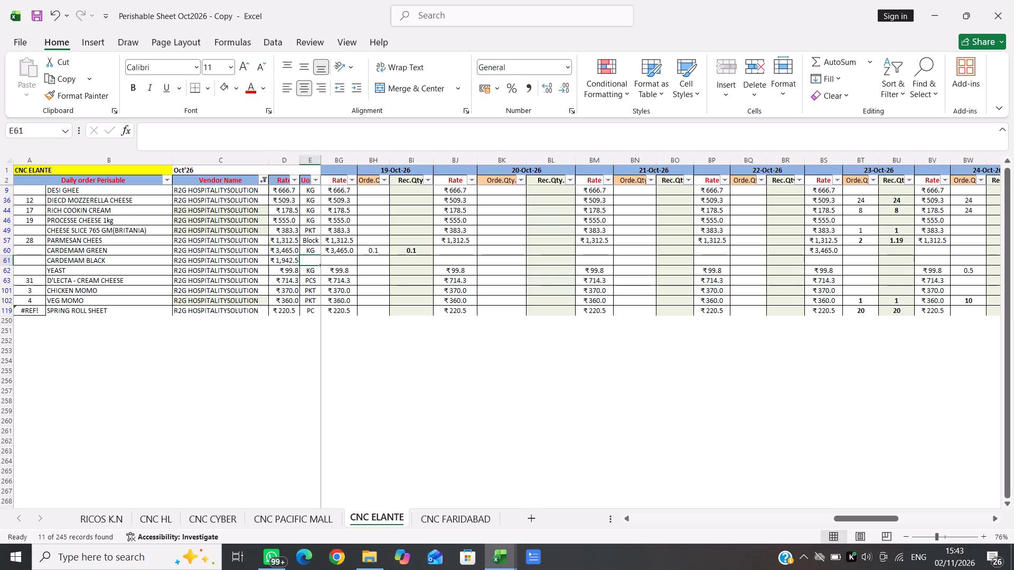
key("k")
key("g")
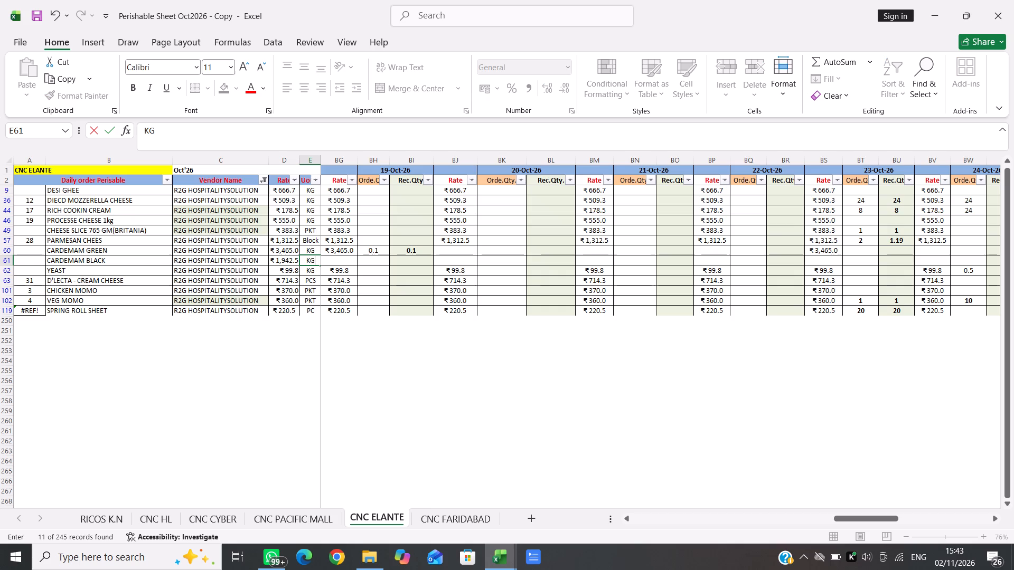
For CARDEMAM BLACK, enter rate 1942.5 just before 19-Oct-26, with ordered quantity 0.1 and received quantity 0.1 under that date.
left_click(341, 262)
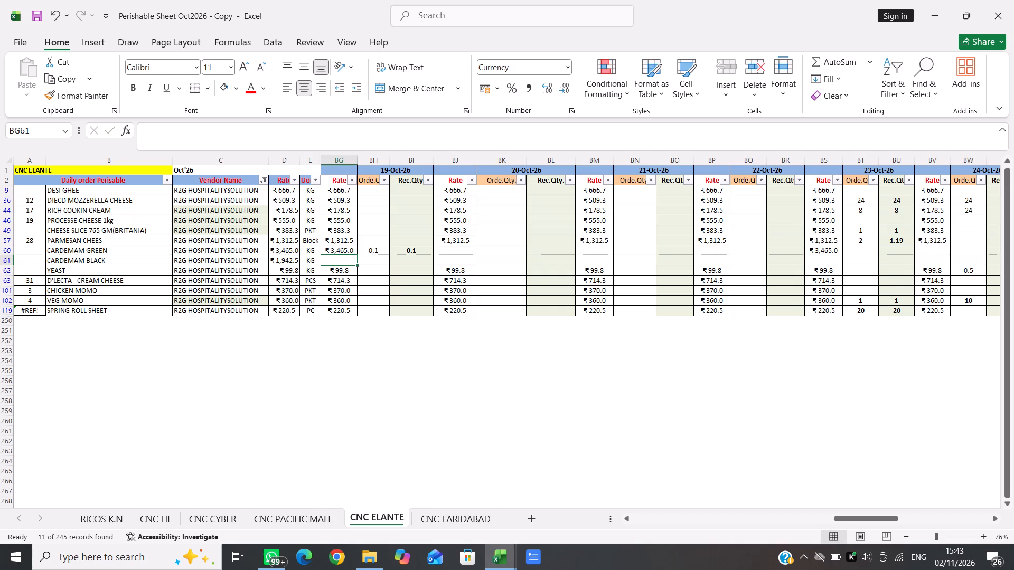
type("19")
type("42")
type(".5")
left_click(367, 262)
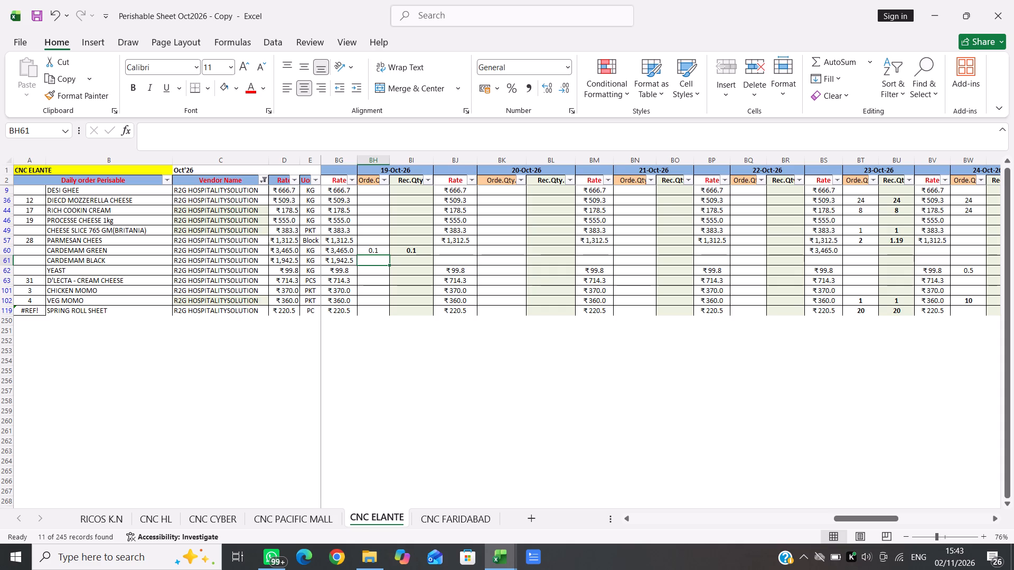
type("0.1")
key("Right")
type("0.1")
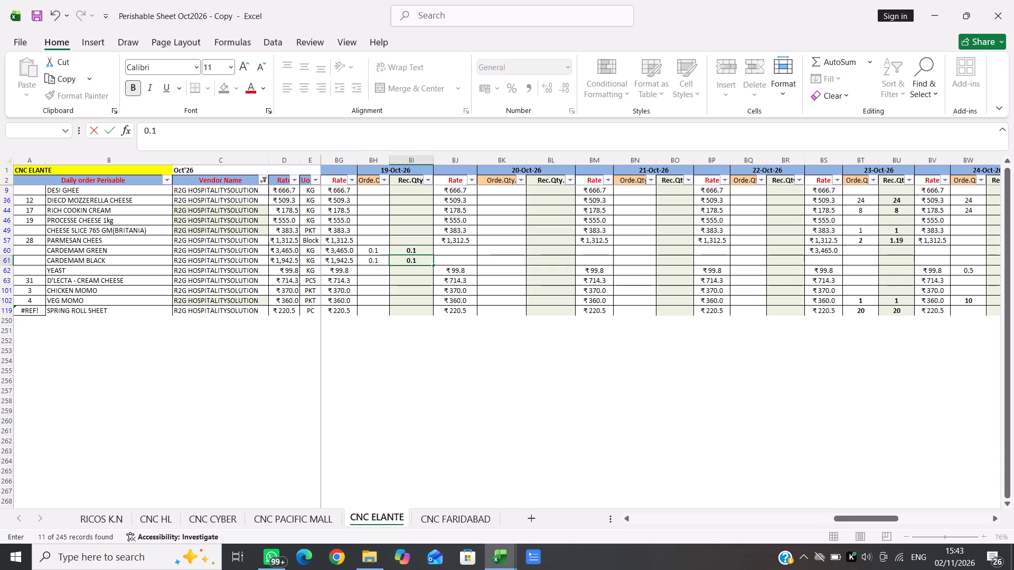
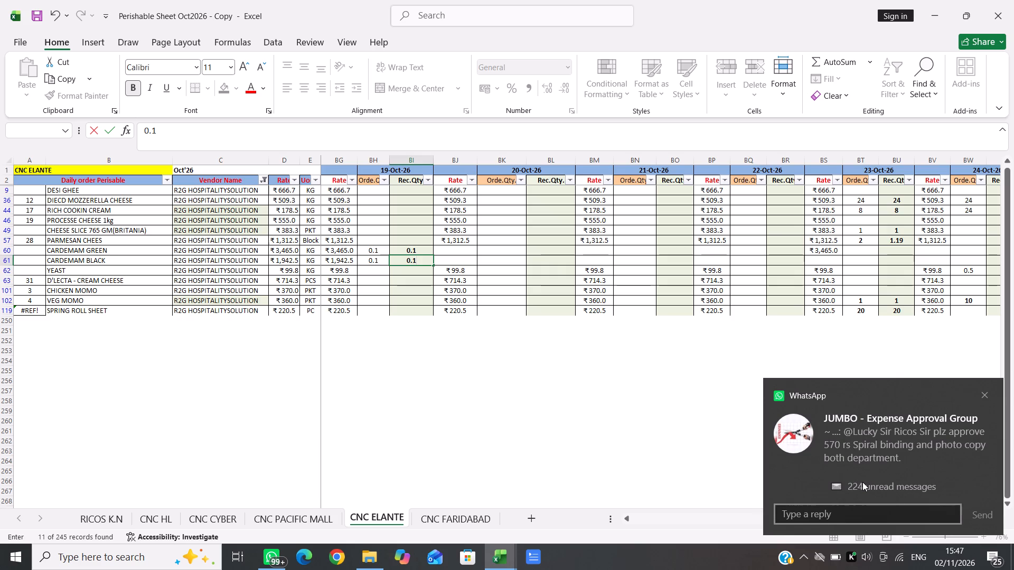
For RICH COOKIN CREAM, enter received quantity 12 and ordered quantity 12 under 19-Oct-26.
key("Up")
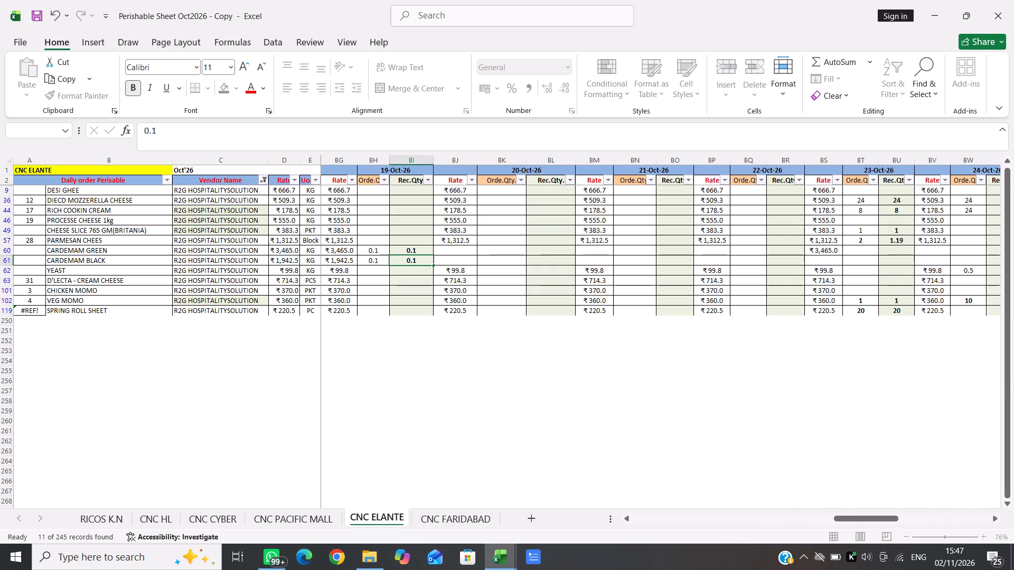
key("Up")
key("Up")
key("Up")
key("Up")
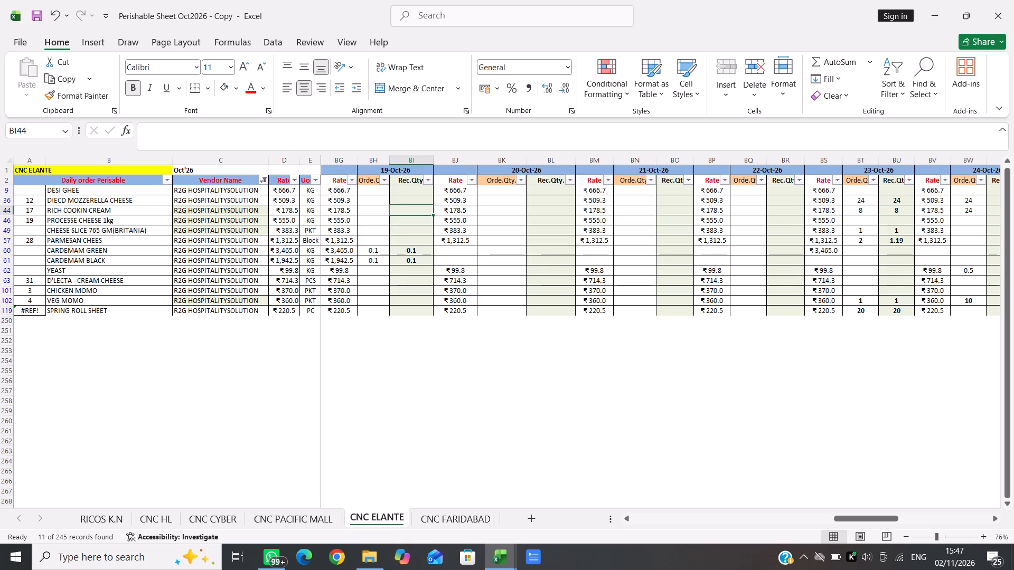
type("12")
key("Left")
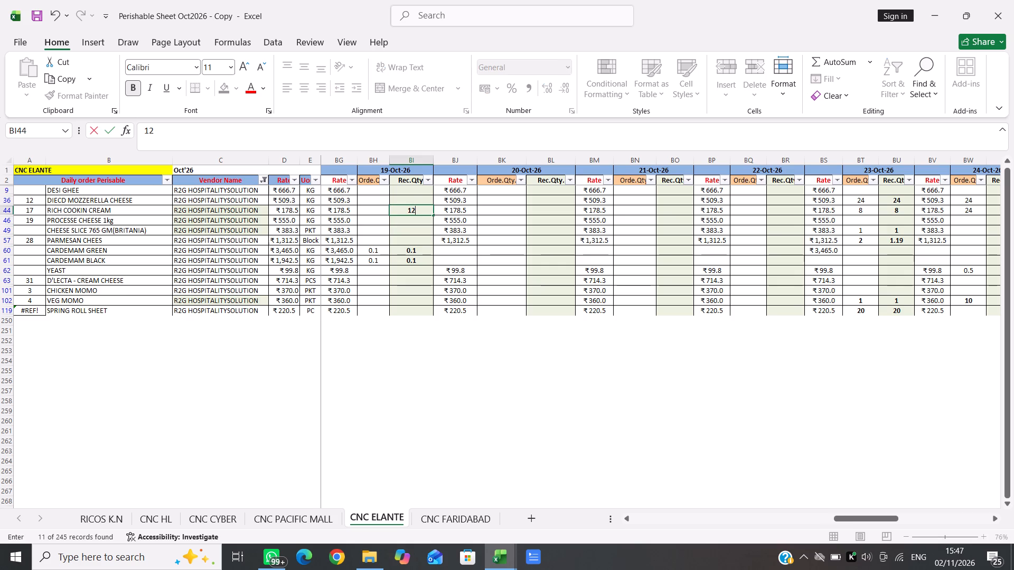
type("12")
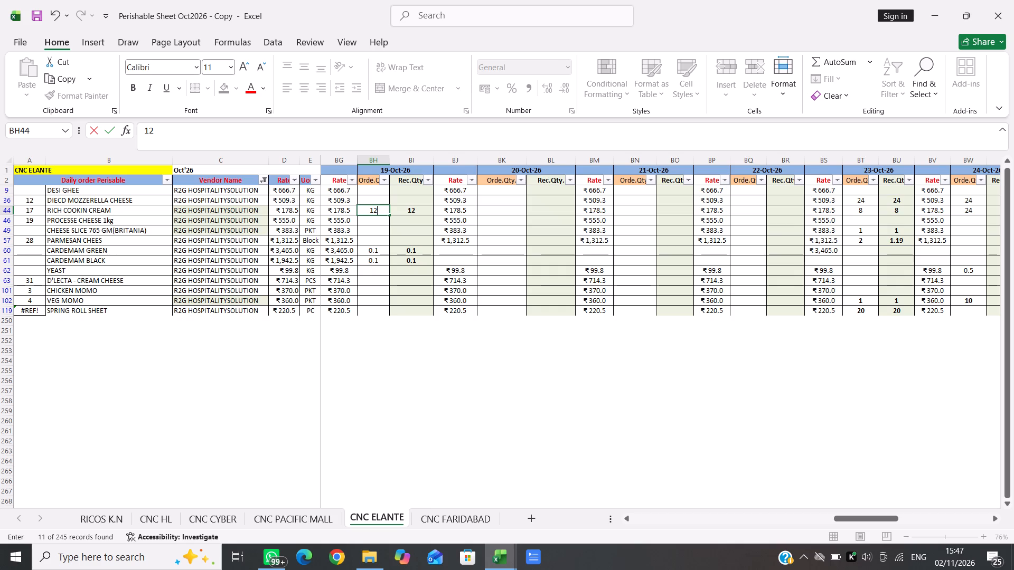
For VEG MOMO, enter ordered quantity 5 and received quantity 5 under 19-Oct-26.
key("Down")
key("Down")
key("Down")
key("Down")
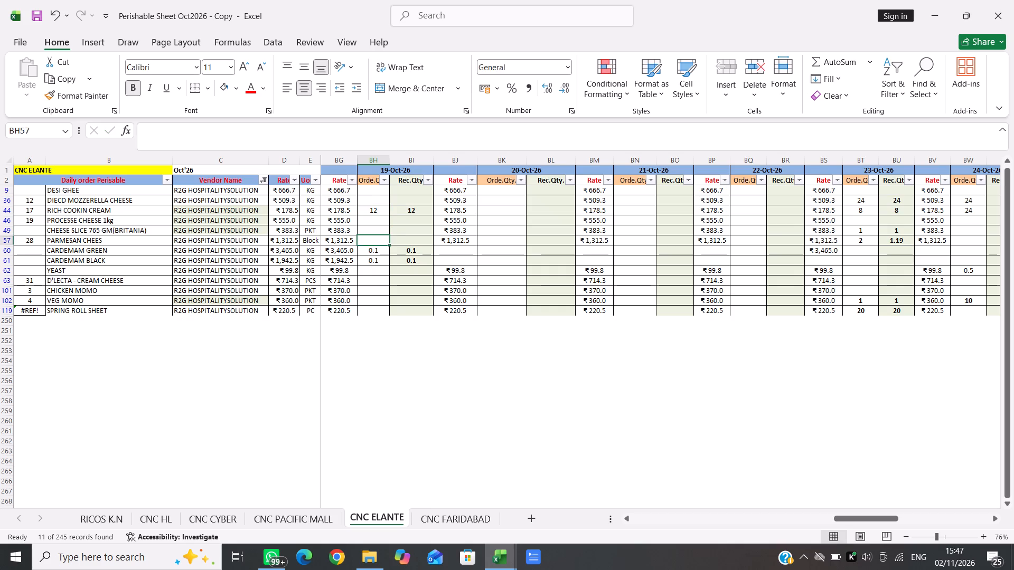
key("Down")
key("Down")
key("Down")
key("Down")
key("Down")
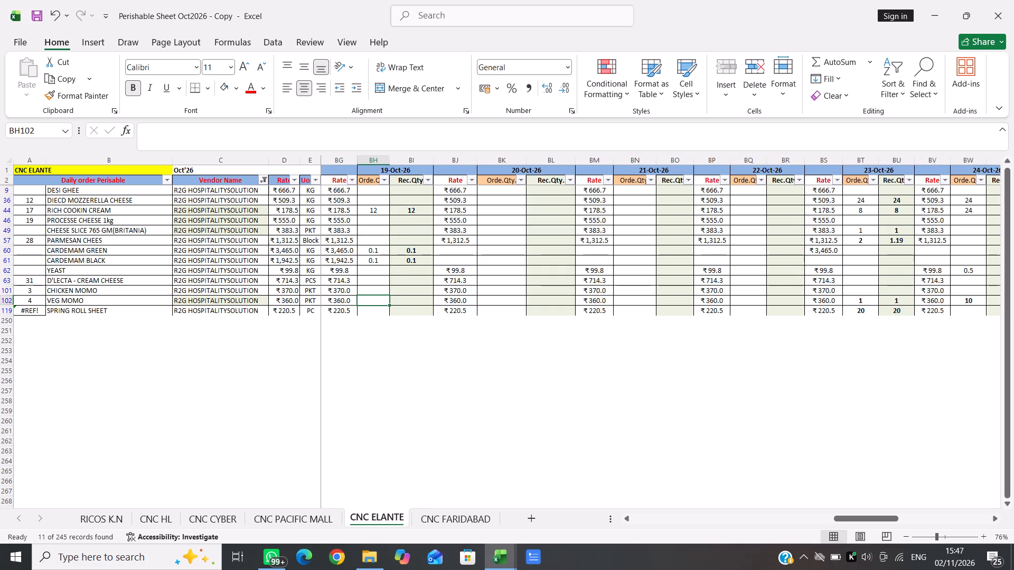
key("5")
key("Right")
key("5")
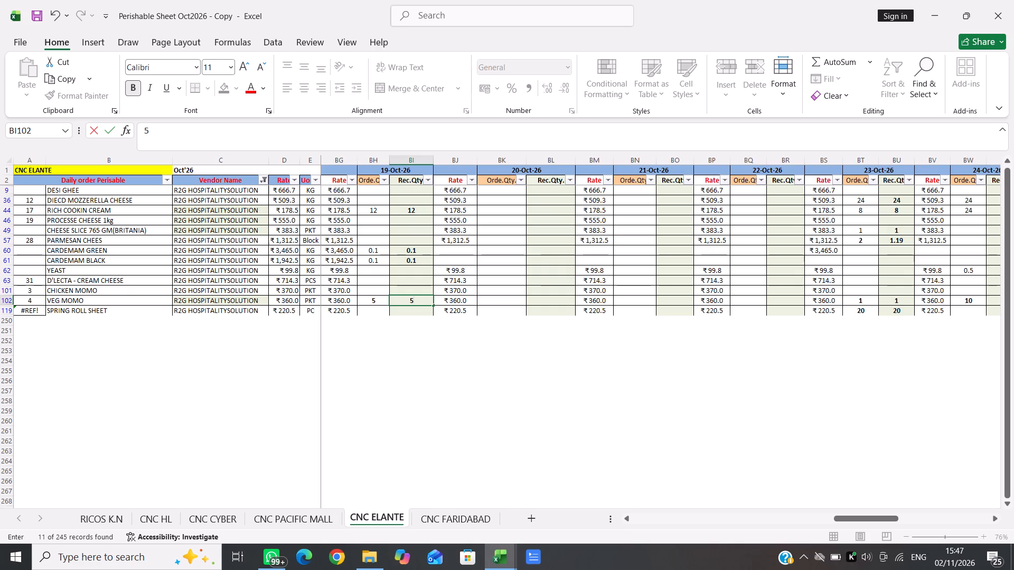
For DIECD MOZZERELLA CHEESE, enter ordered quantity 8 and received quantity 8 under 21-Oct-26.
scroll(862, 482, "up", 1)
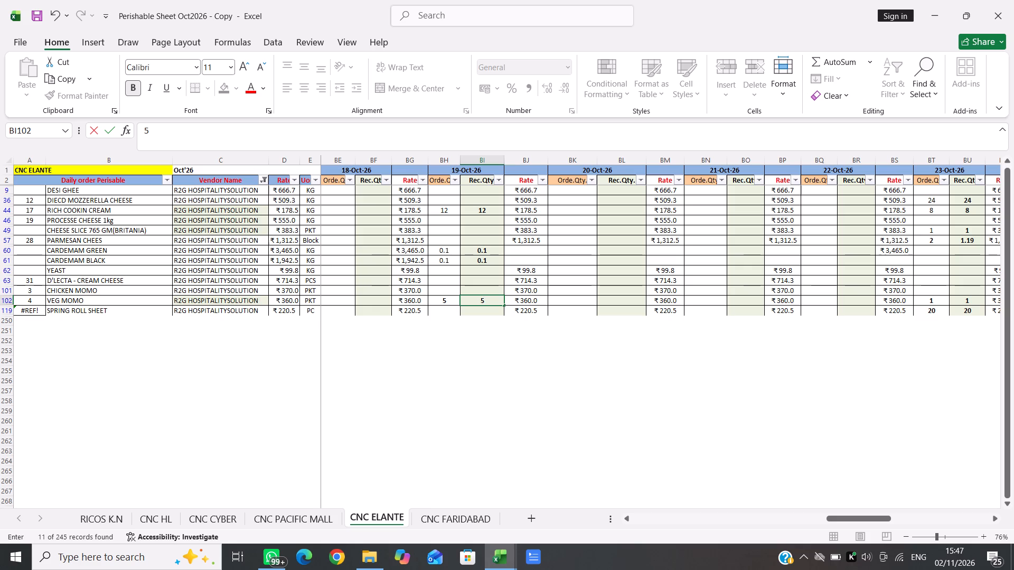
scroll(862, 482, "left", 2)
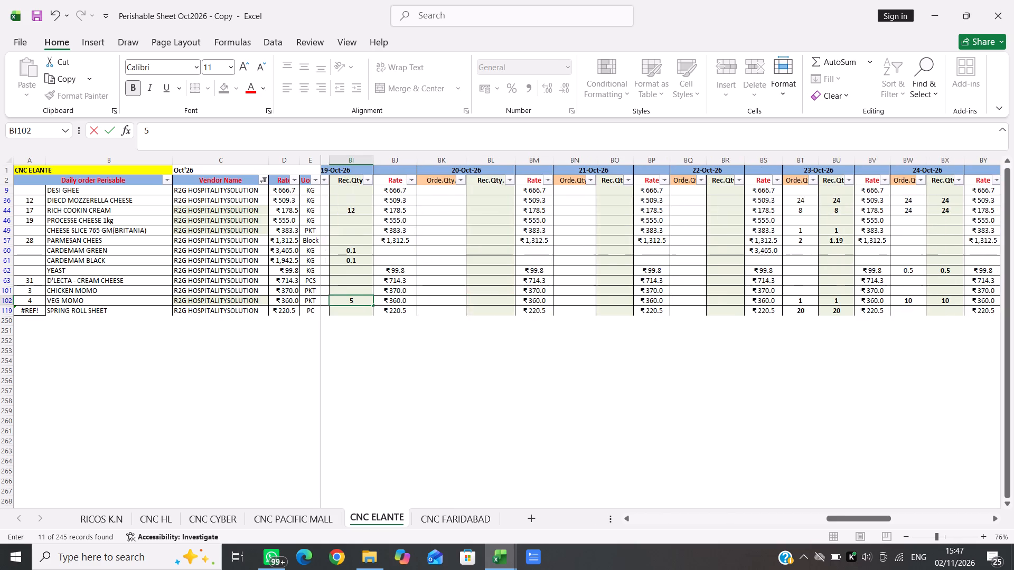
scroll(862, 482, "left", 2)
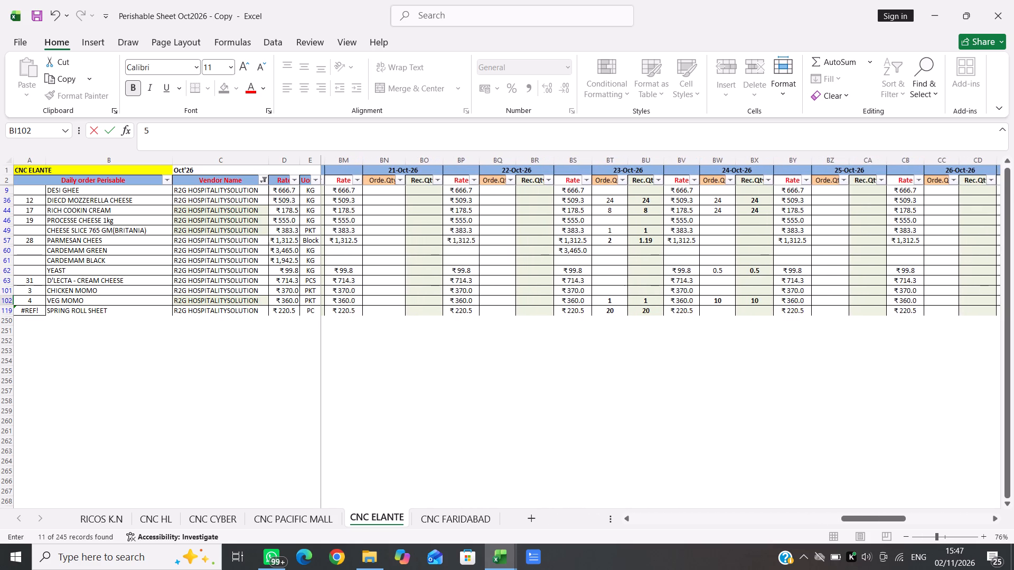
scroll(862, 482, "left", 1)
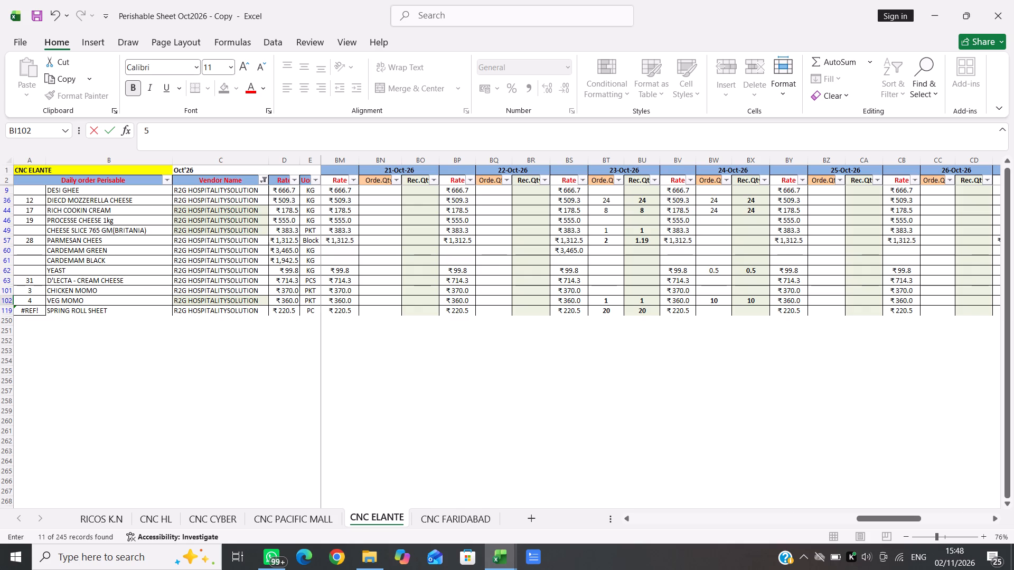
left_click(368, 197)
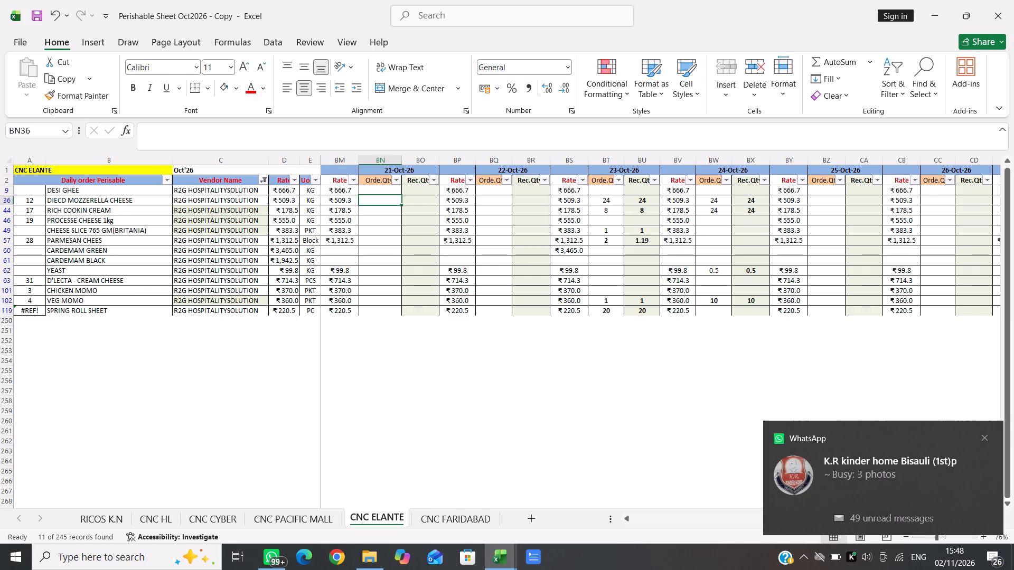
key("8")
key("Right")
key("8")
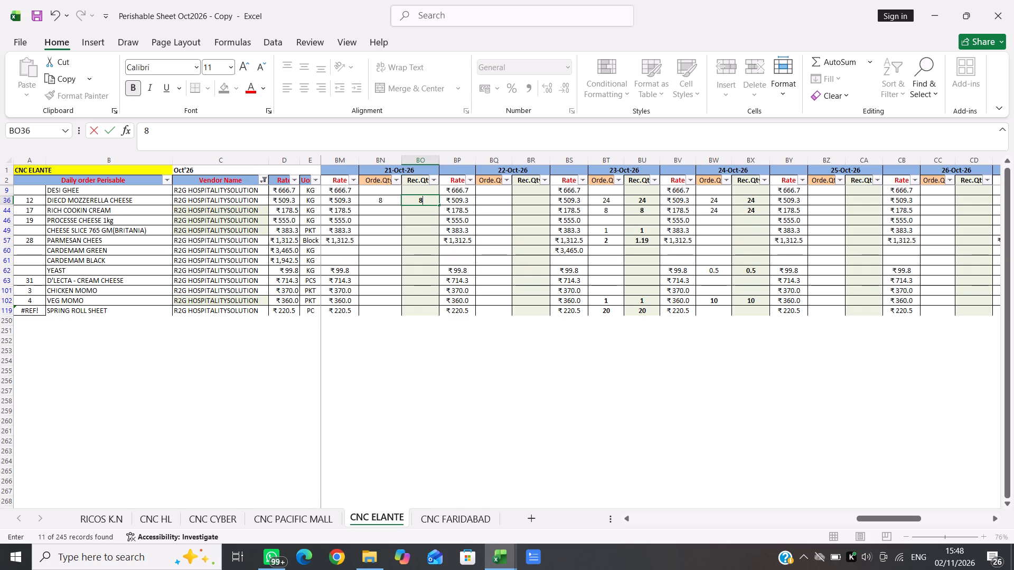
For RICH COOKIN CREAM, enter ordered quantity 24 and received quantity 24 under 17-Oct-26.
scroll(368, 197, "right", 1)
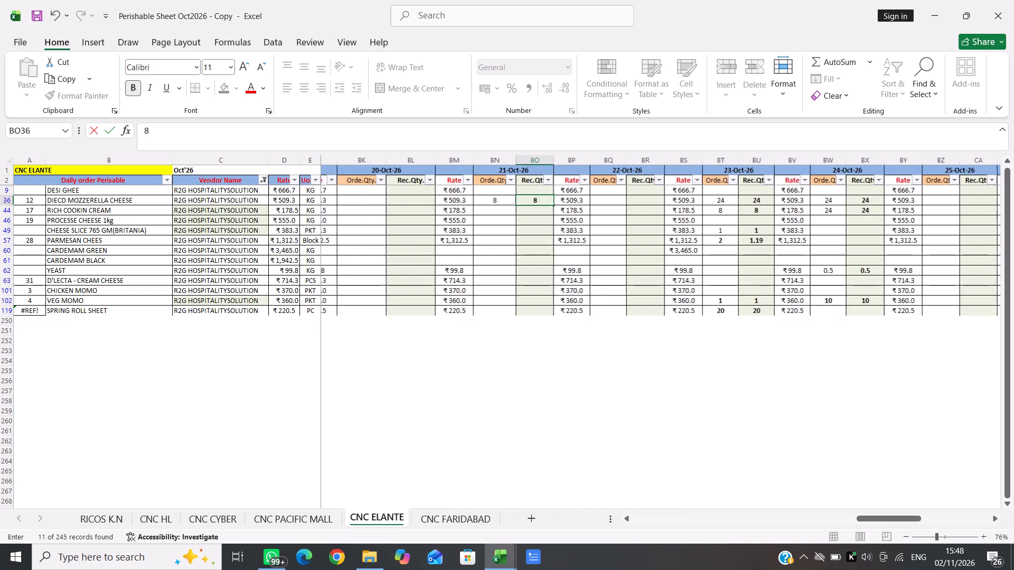
scroll(368, 197, "right", 3)
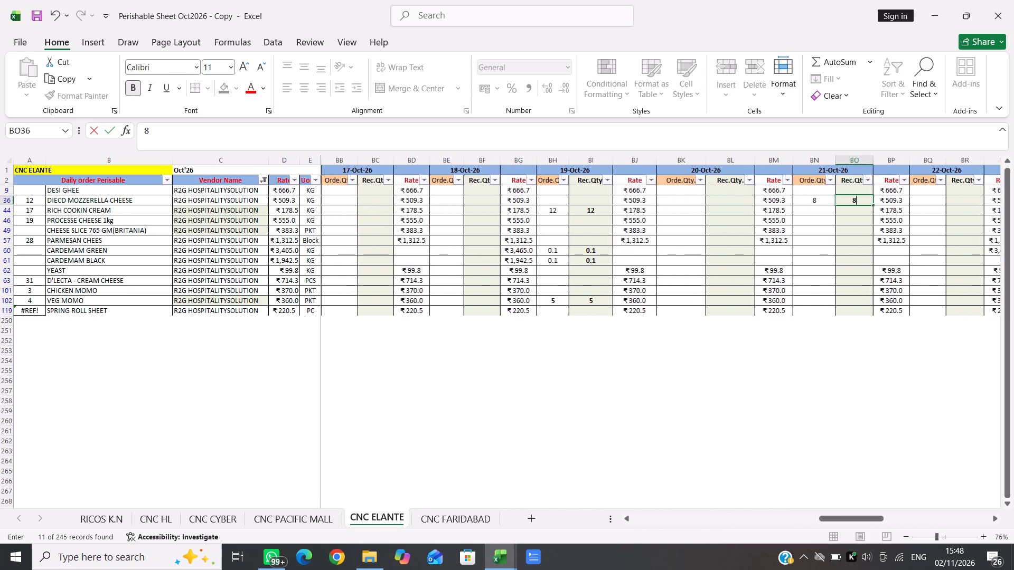
scroll(368, 197, "right", 2)
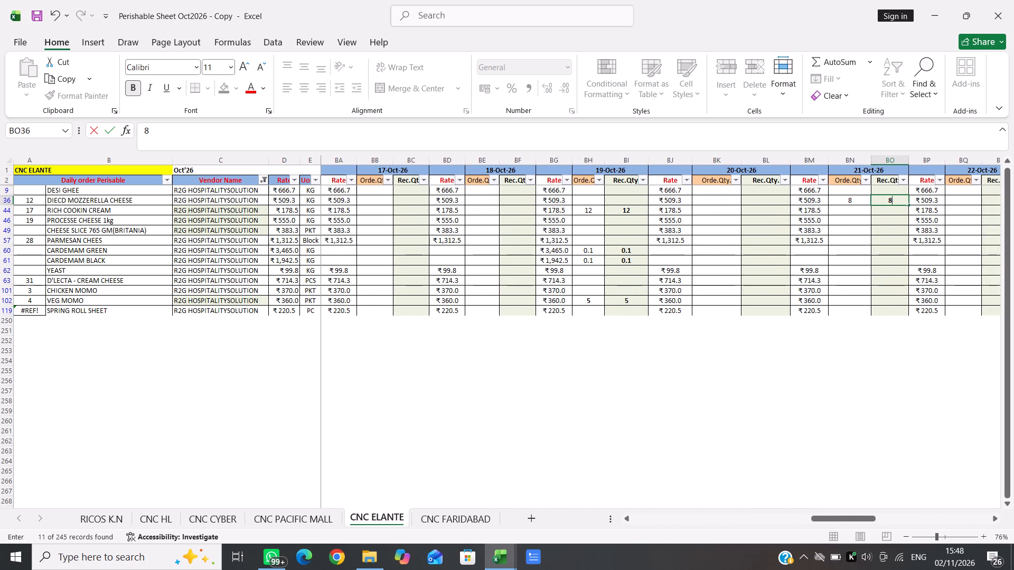
left_click(368, 197)
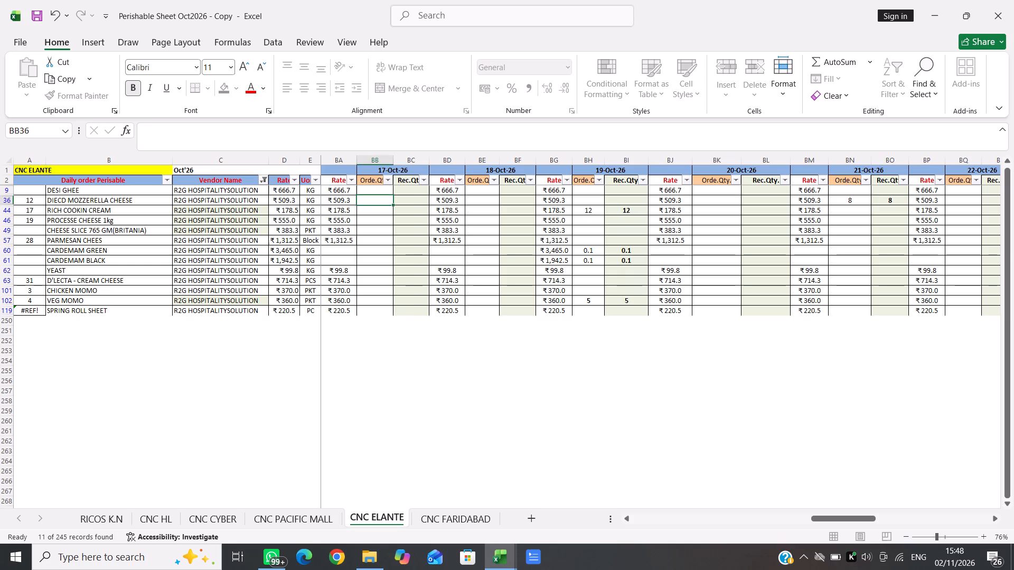
key("Up")
key("Down")
key("Down")
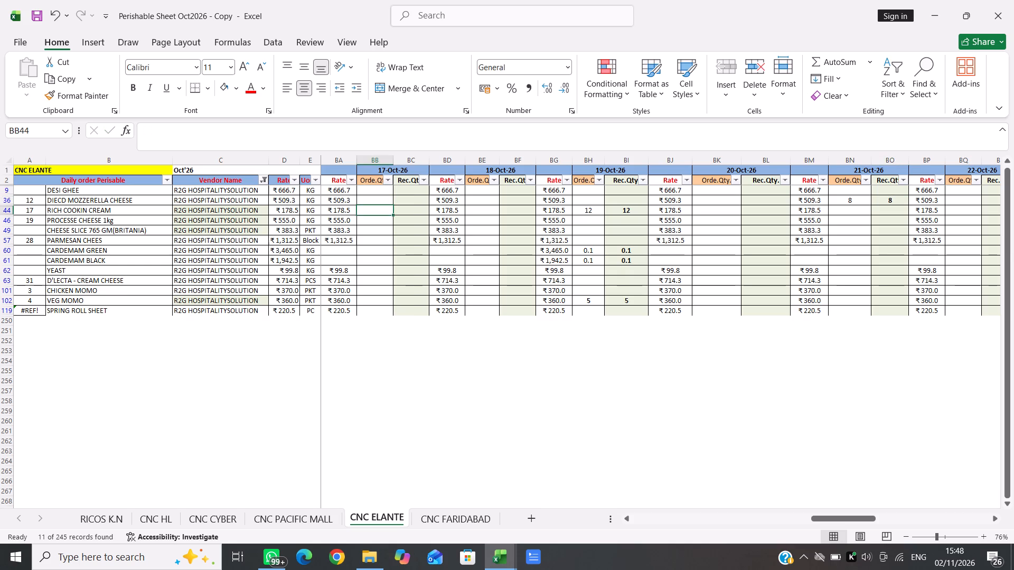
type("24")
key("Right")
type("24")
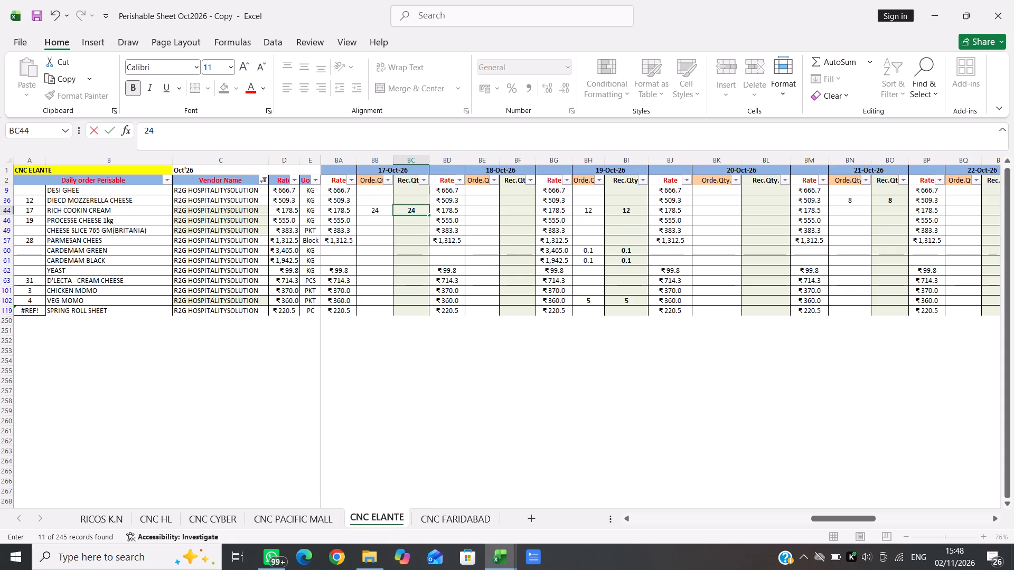
For CHICKEN MOMO, enter received quantity 5 and ordered quantity 5 under 17-Oct-26.
key("Down")
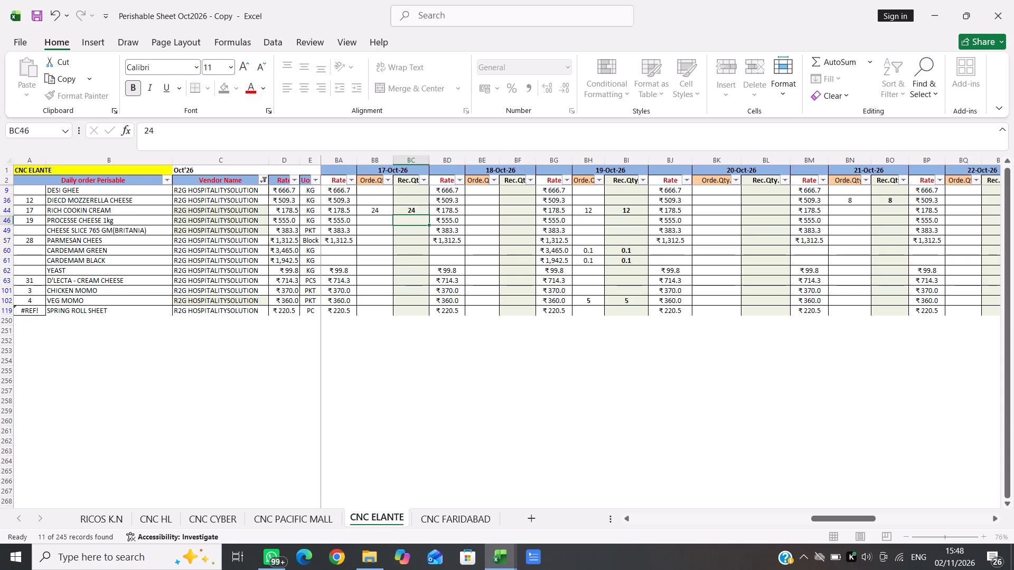
key("Down")
key("Down")
key("Down")
key("Down")
key("Down")
key("Down")
key("Down")
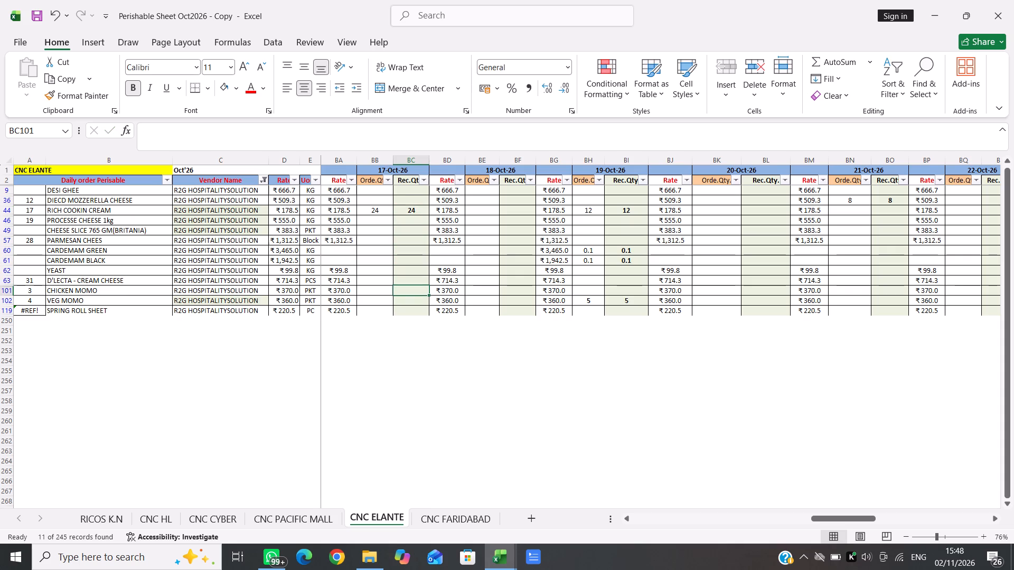
key("5")
key("Left")
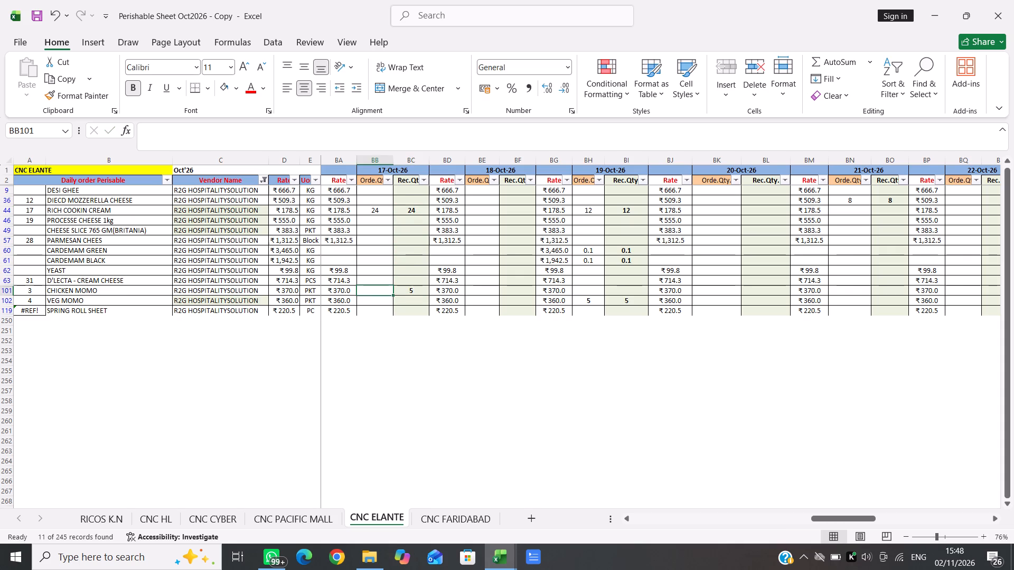
key("5")
For VEG MOMO, enter ordered quantity 10 and received quantity 10 under 17-Oct-26.
key("Down")
type("10")
key("Right")
type("10")
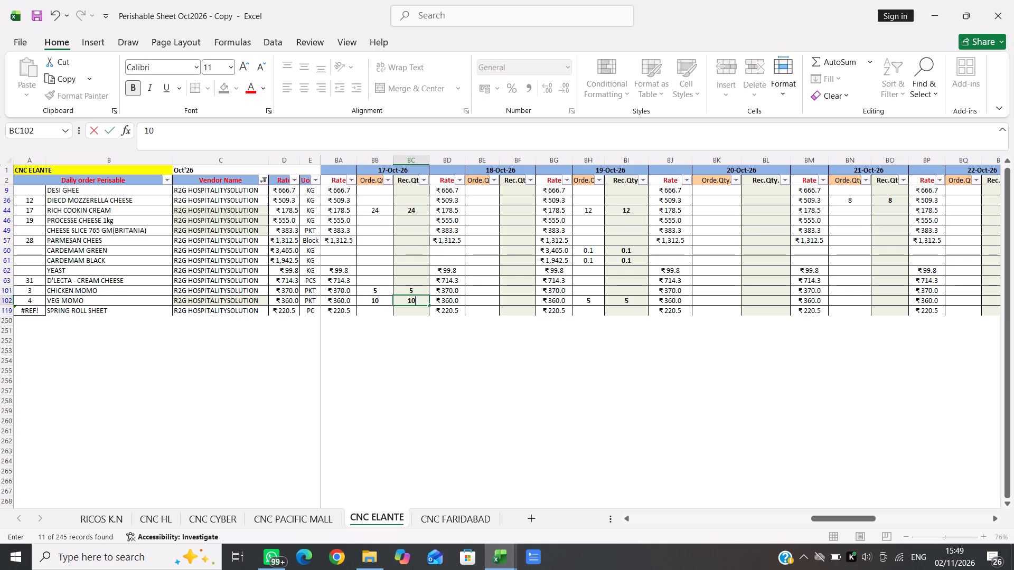
For DIECD MOZZERELLA CHEESE, enter received quantity 35 and ordered quantity 35 under 17-Oct-26.
key("Up")
key("Up")
key("Up")
key("Up")
key("Up")
key("Up")
key("Up")
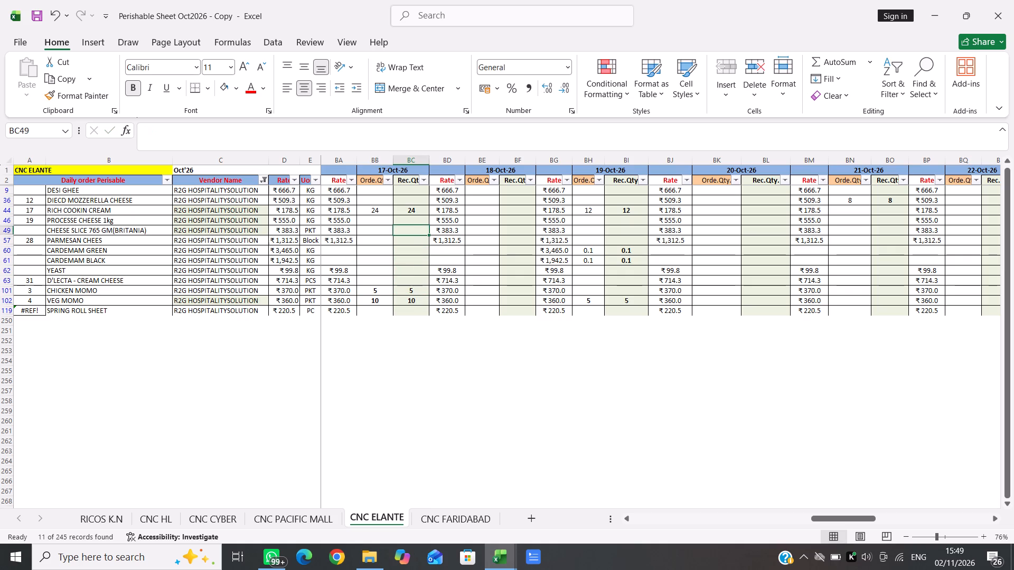
key("Up")
key("Up")
key("Up")
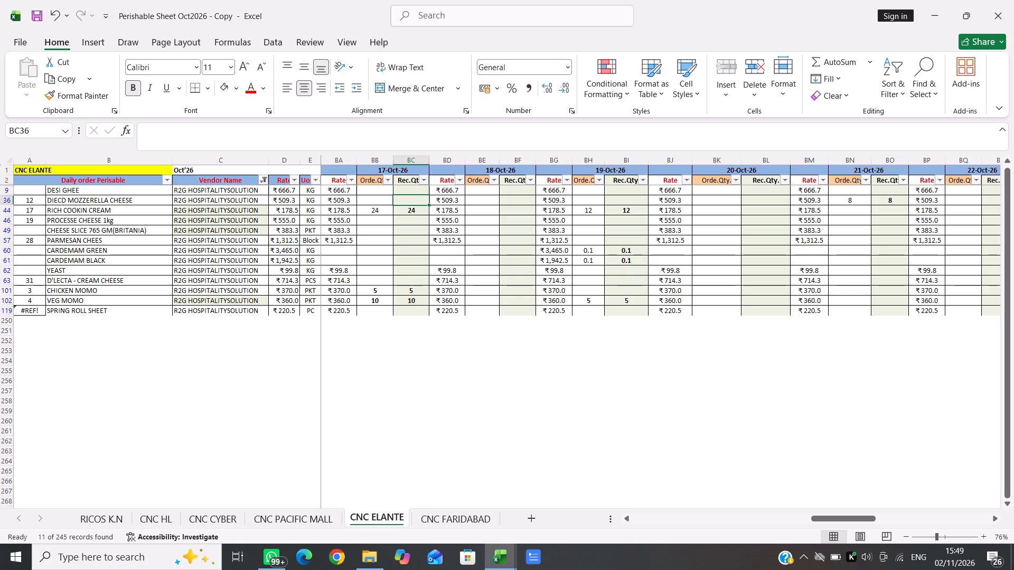
type("35")
key("Left")
type("35")
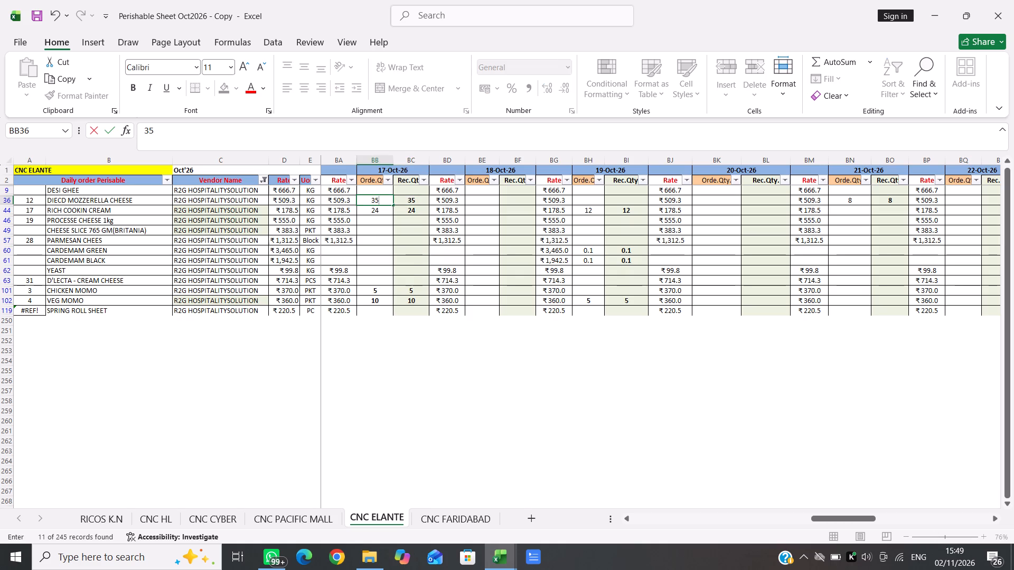
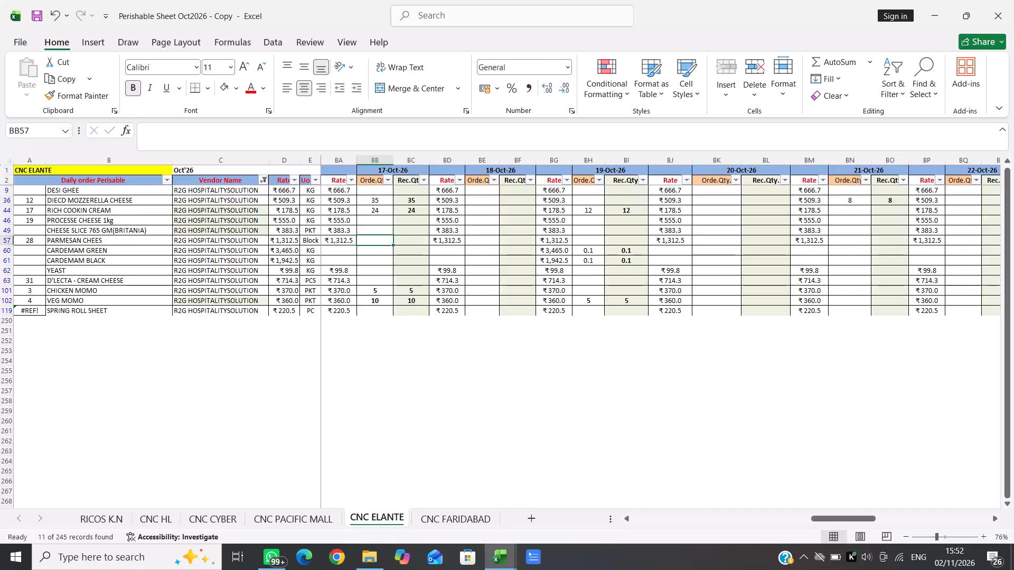
For RICH COOKIN CREAM, enter ordered quantity 6 and received quantity 6 under 16-Oct-26.
scroll(360, 237, "right", 3)
scroll(360, 237, "left", 1)
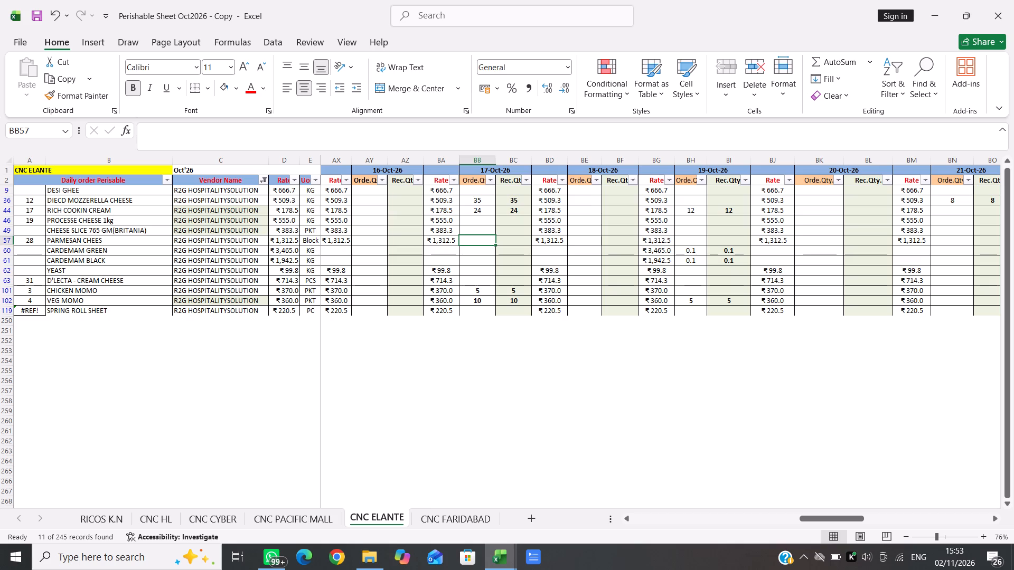
left_click(375, 208)
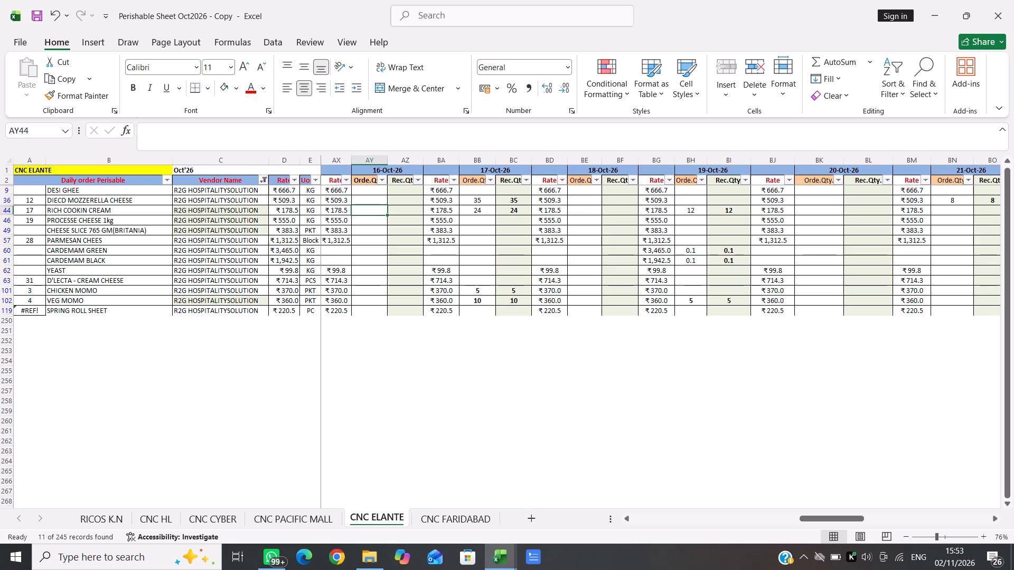
key("6")
key("Right")
key("6")
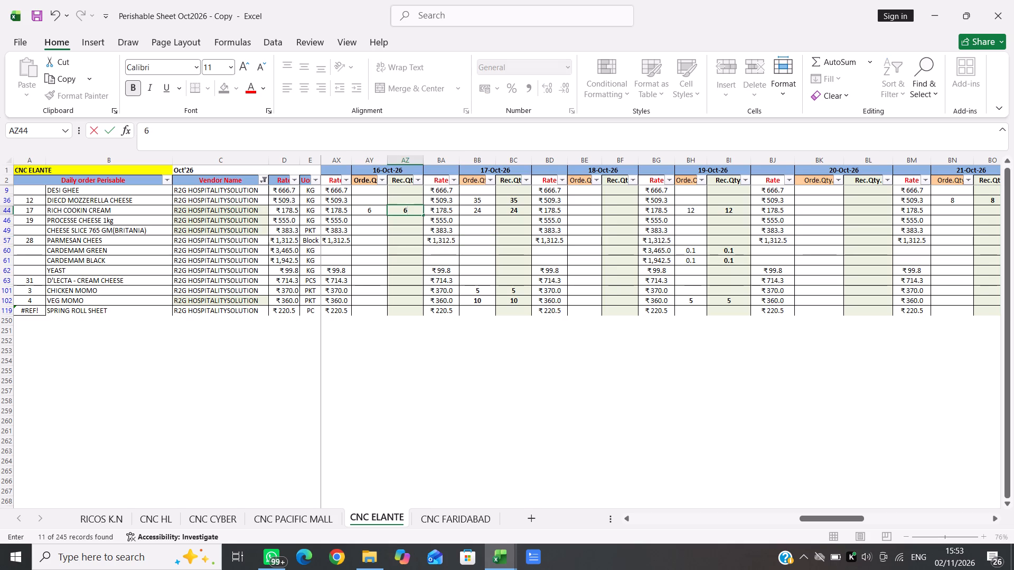
key("Down")
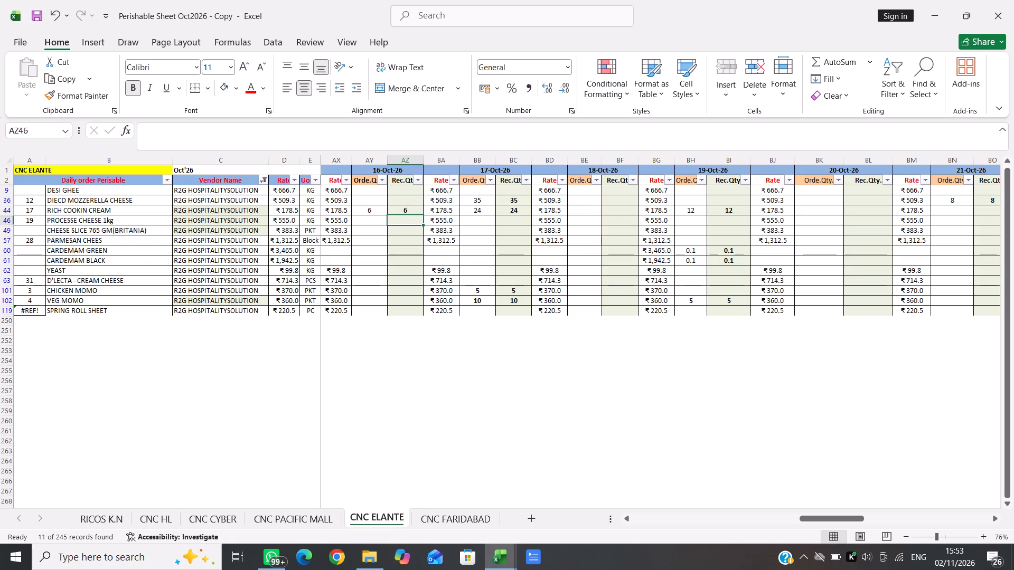
For DIECD MOZZERELLA CHEESE, enter received quantity 8 and ordered quantity 8 under 16-Oct-26.
key("Down")
key("Up")
key("Up")
key("Up")
key("8")
key("Left")
key("8")
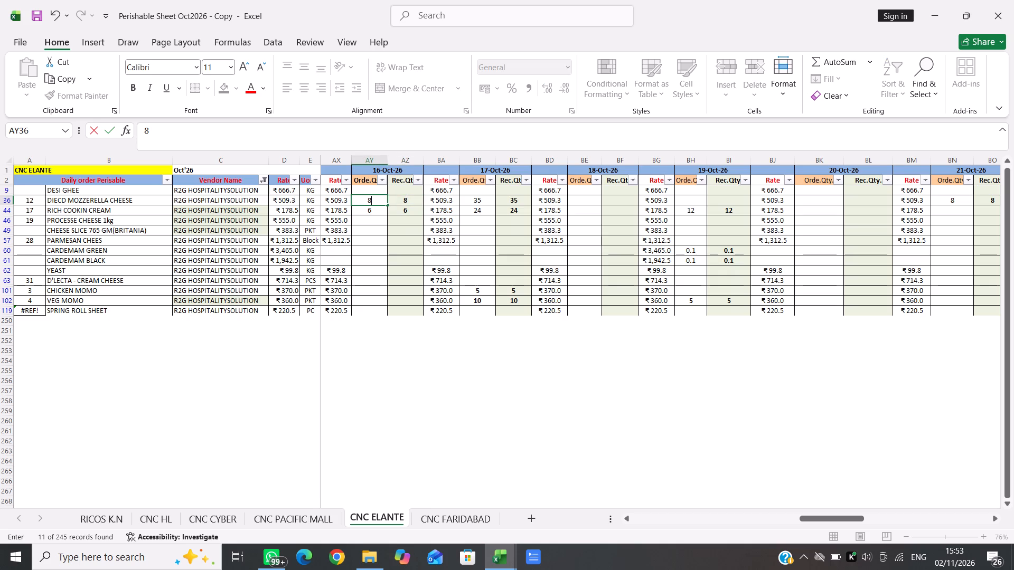
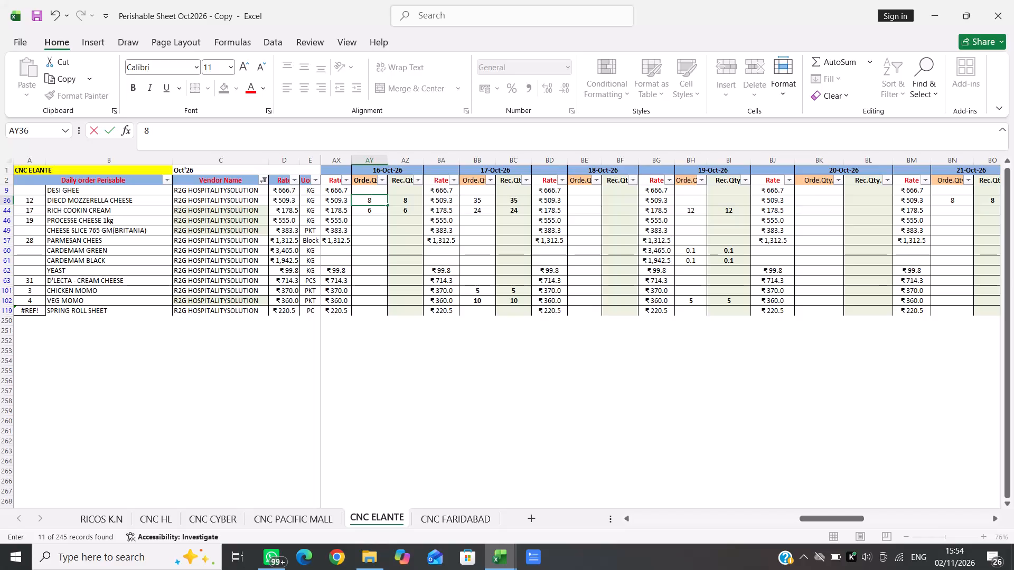
For VEG MOMO, enter ordered quantity 5 and received quantity 5 under 15-Oct-26.
left_click(371, 217)
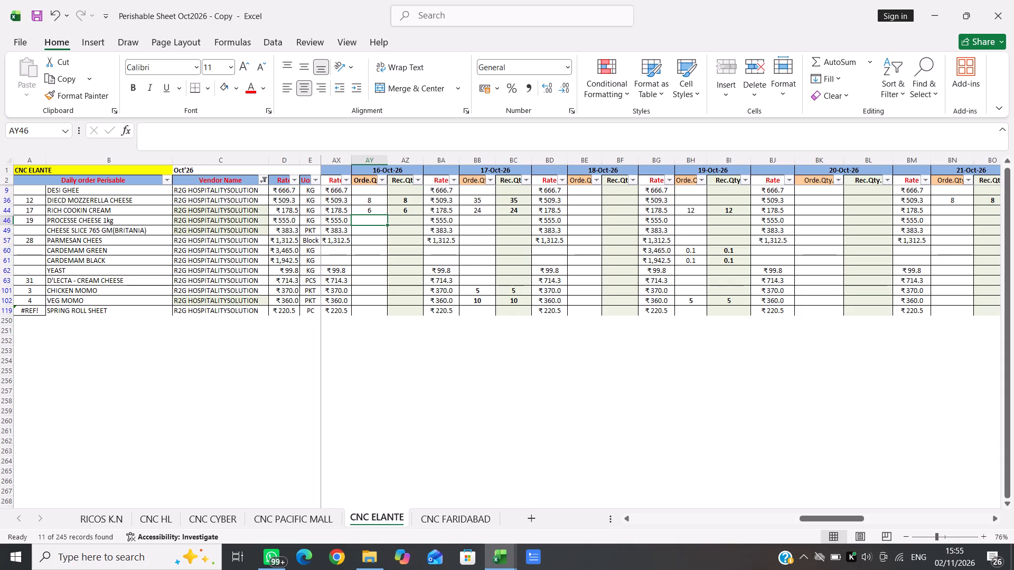
scroll(371, 217, "right", 1)
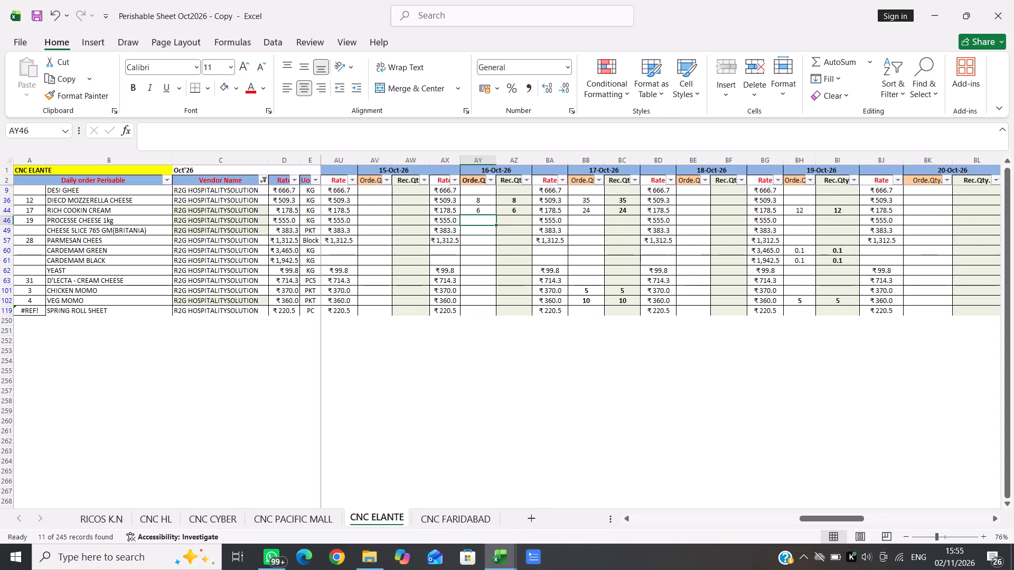
scroll(371, 217, "right", 1)
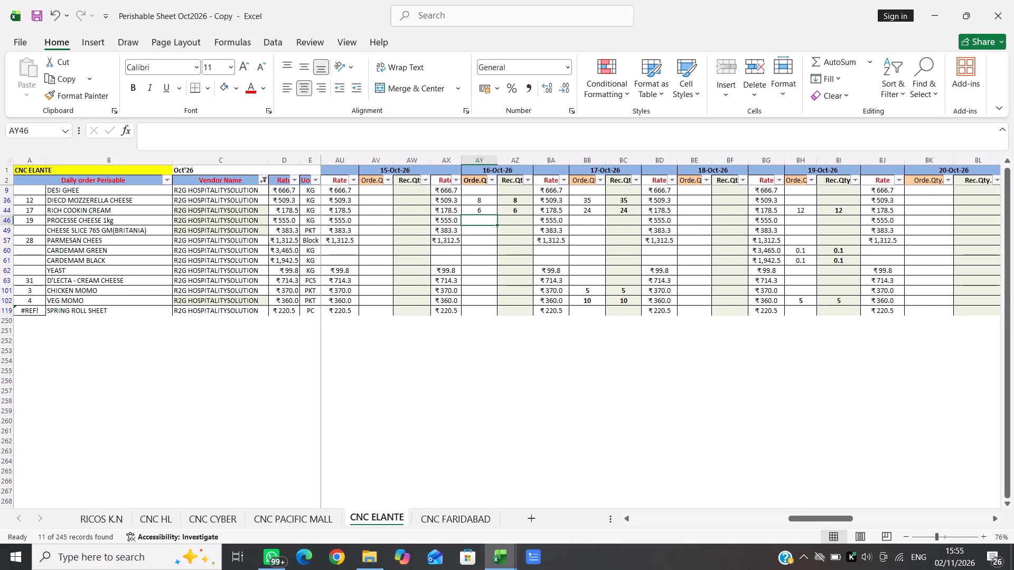
left_click(371, 217)
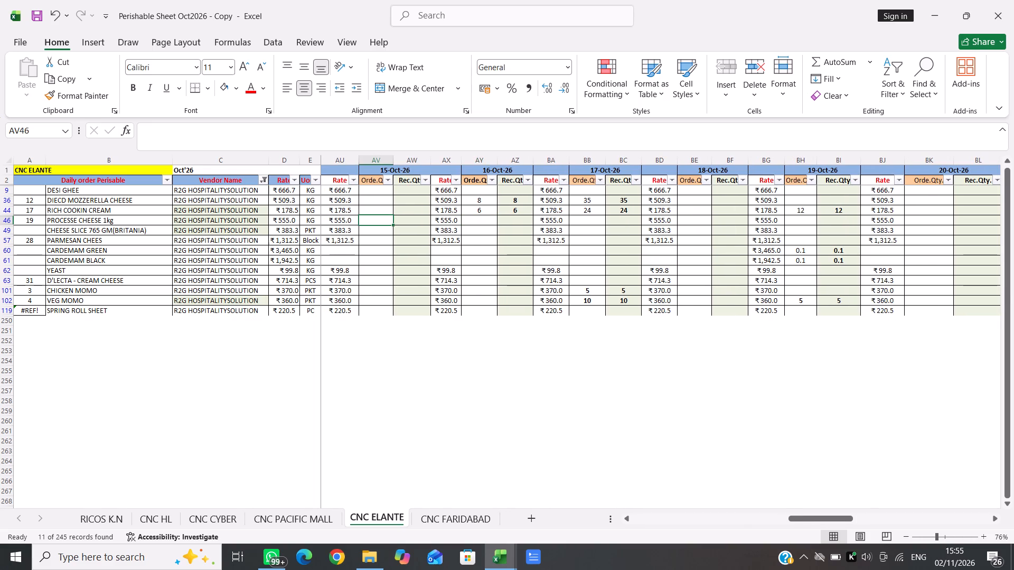
key("Down")
key("Down")
key("Down")
key("Down")
key("Down")
key("Down")
key("Down")
key("Down")
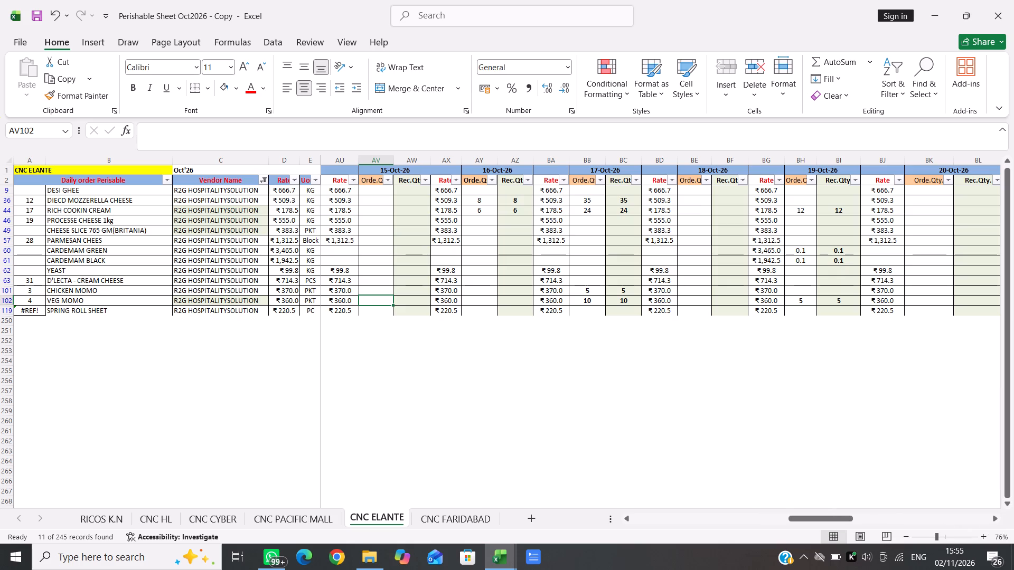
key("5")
key("Right")
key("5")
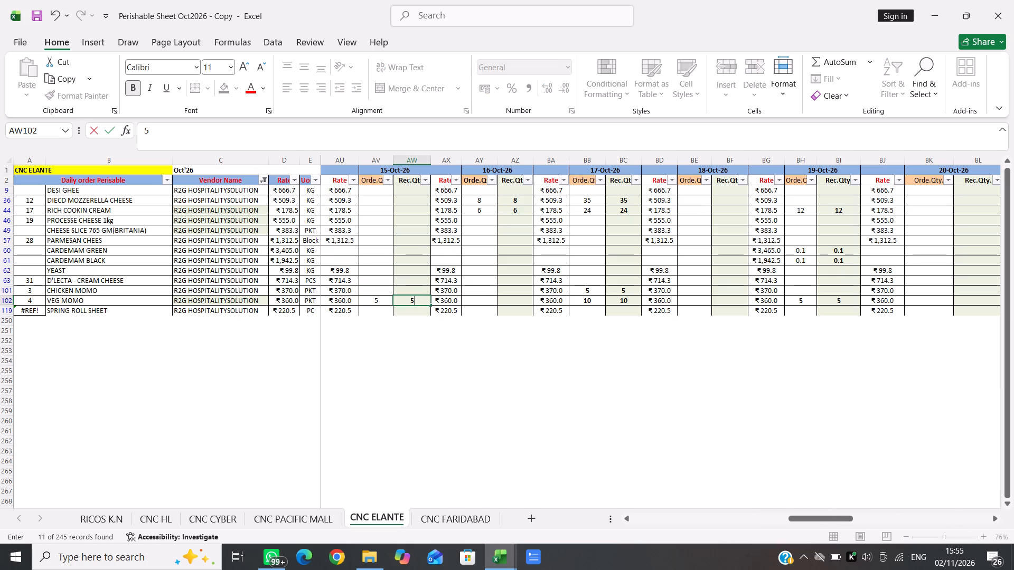
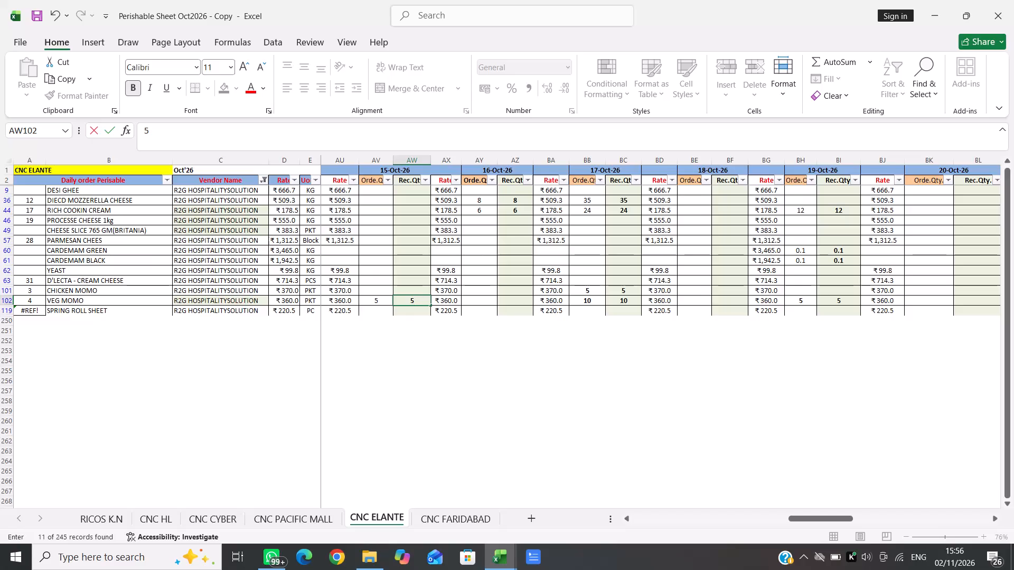
For RICH COOKIN CREAM, enter ordered quantity 12 and received quantity 12 under 14-Oct-26.
left_click(368, 217)
scroll(368, 217, "right", 1)
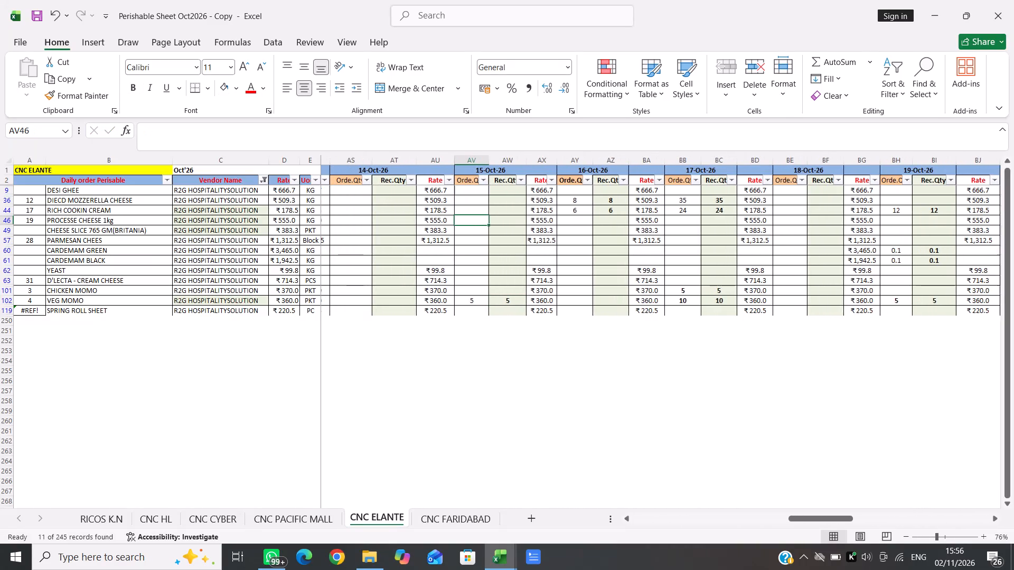
scroll(368, 217, "right", 2)
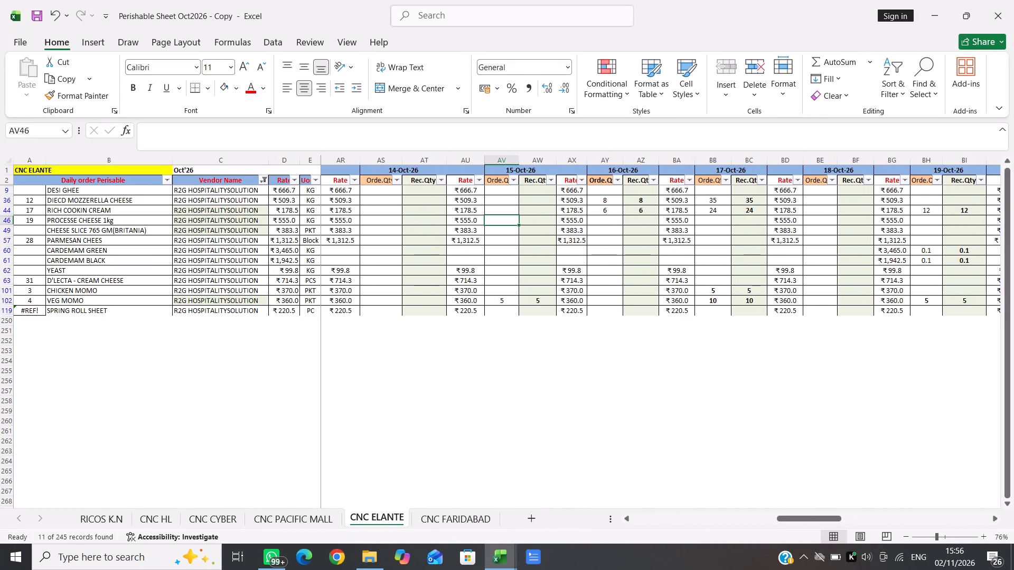
left_click(368, 217)
key("Up")
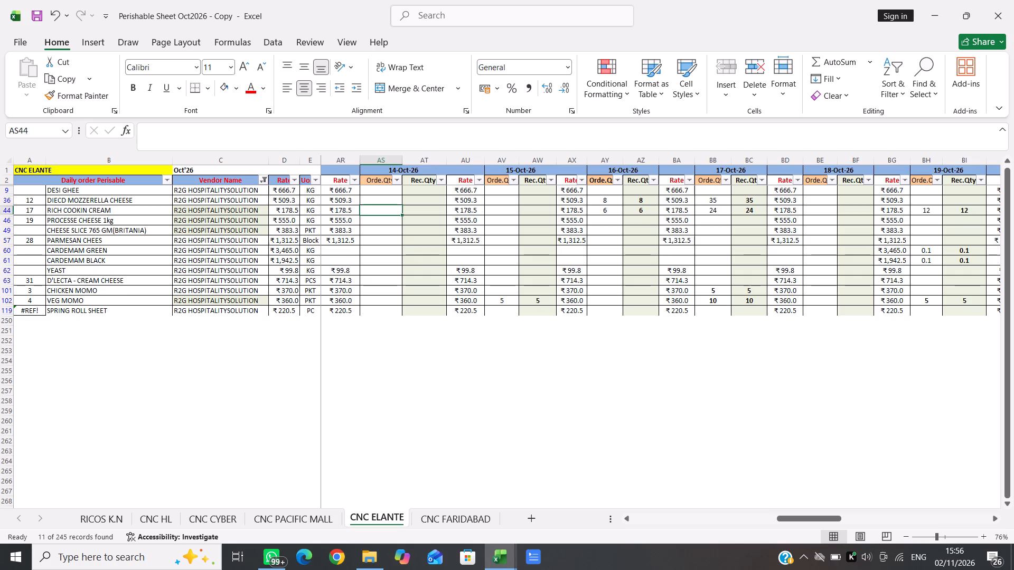
key("Up")
key("Up")
key("Down")
key("Down")
type("12")
key("Right")
type("12")
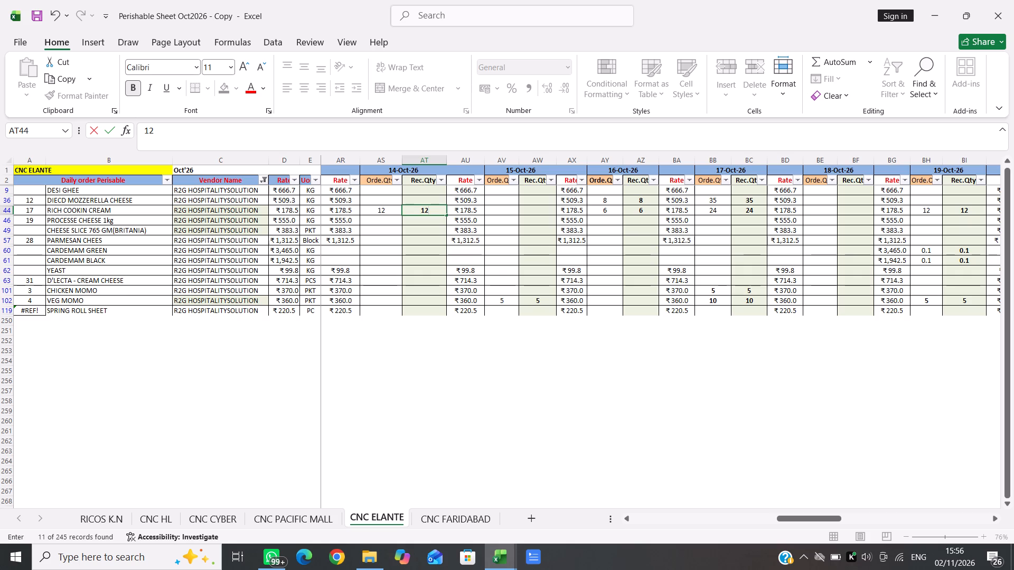
key("Down")
For PARMESAN CHEES, enter ordered quantity 1.1 and received quantity 1.1 under 14-Oct-26.
key("Down")
key("Down")
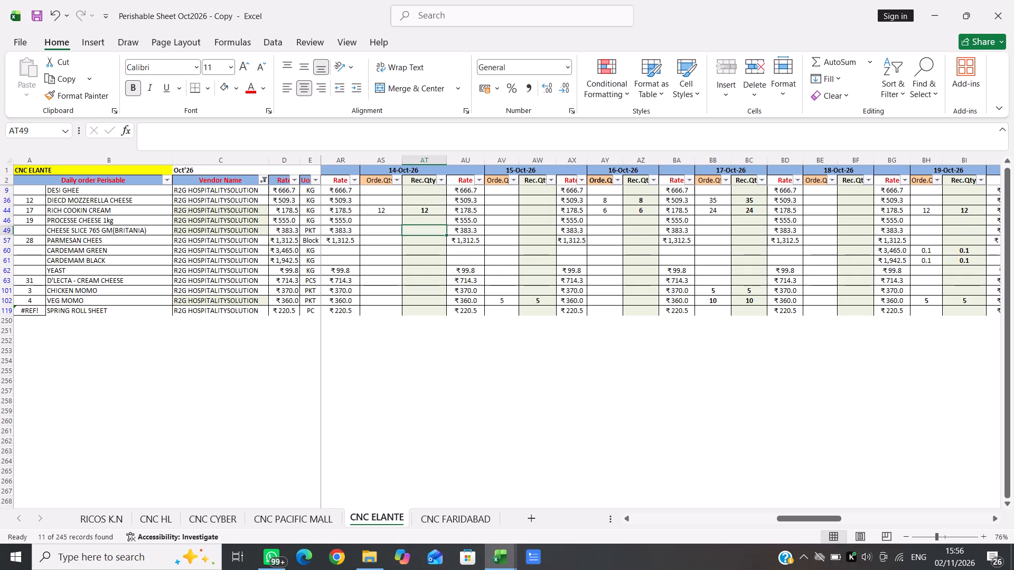
key("Down")
key("Down")
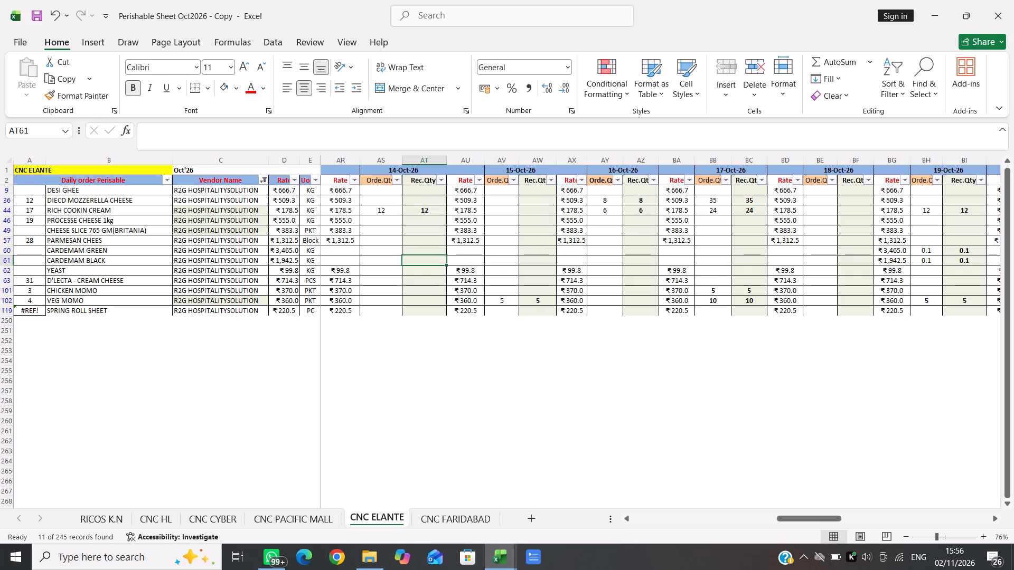
key("Up")
key("Up")
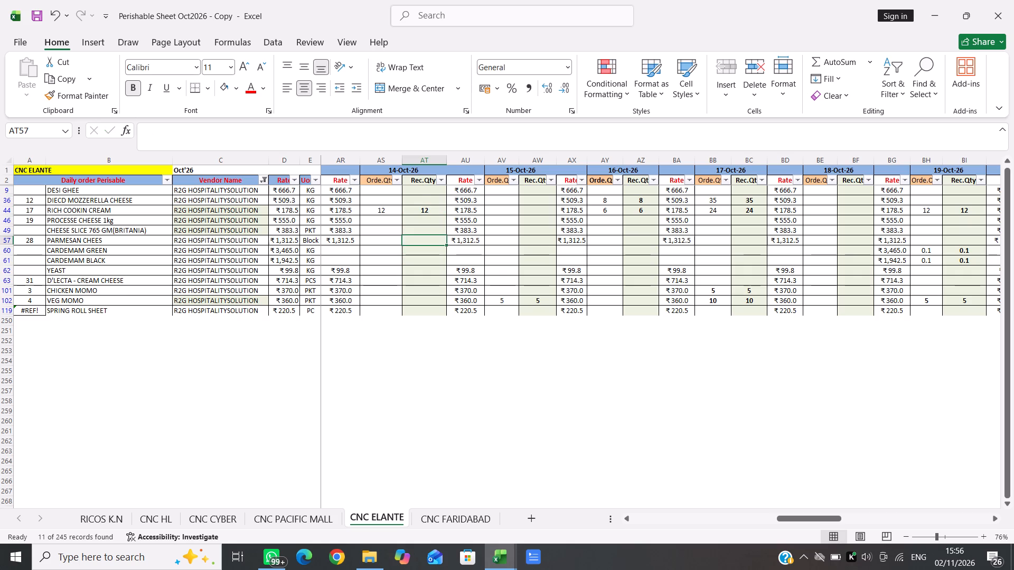
key("Left")
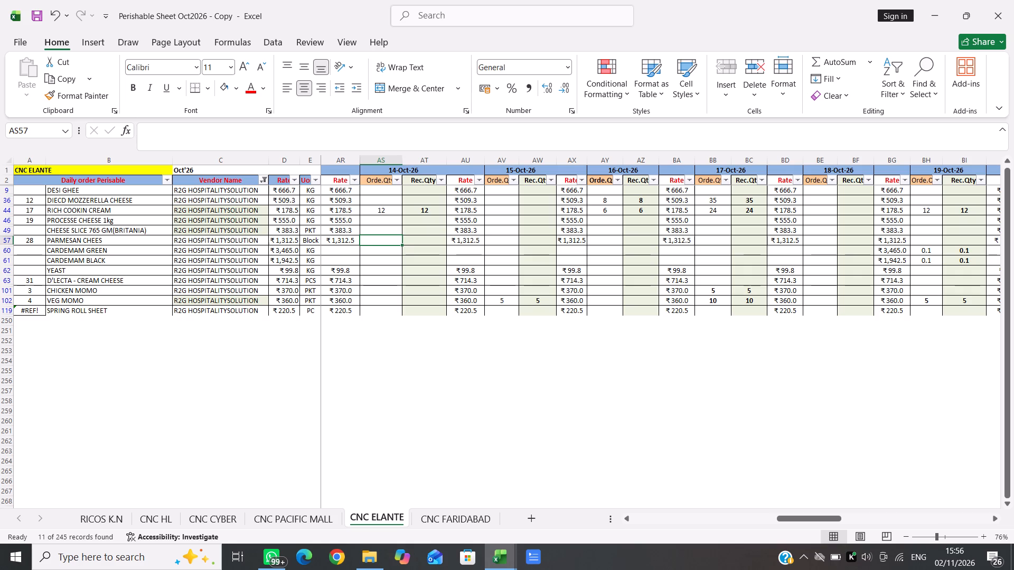
key("1")
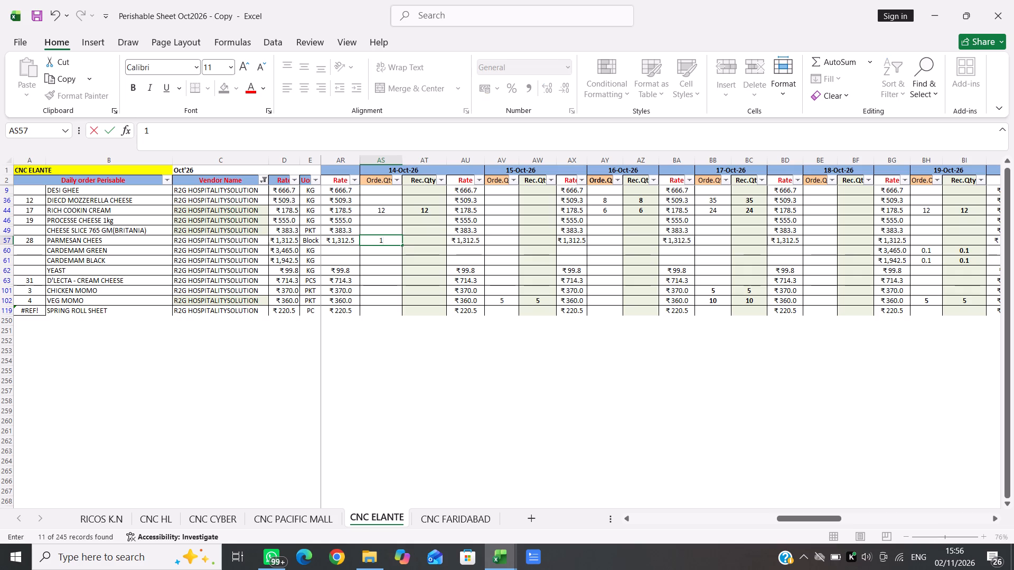
type(".1")
key("Right")
type("1.1")
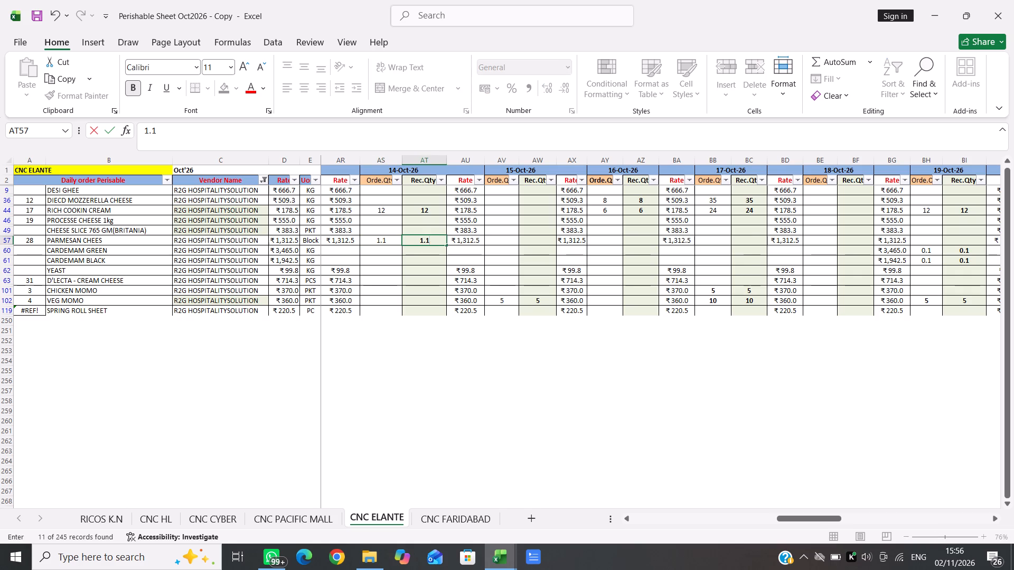
key("Down")
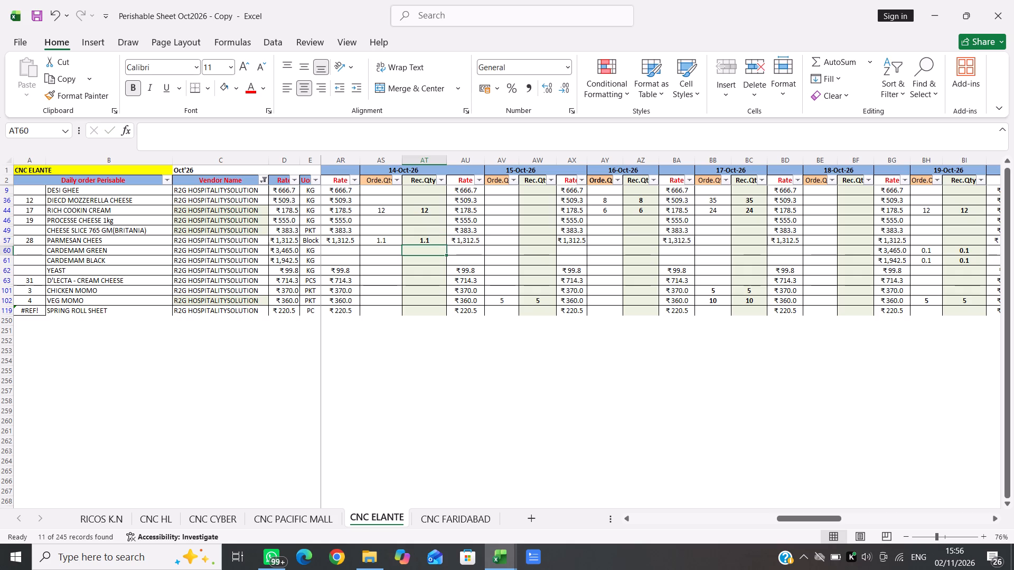
Select the ordered quantity cell for CARDEMAM GREEN under 14-Oct-26.
left_click(378, 245)
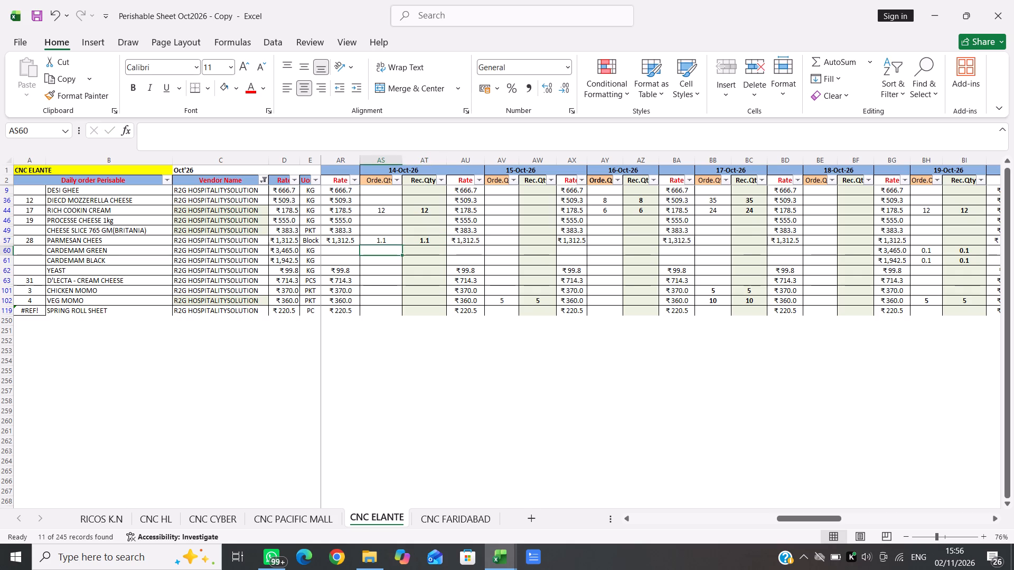